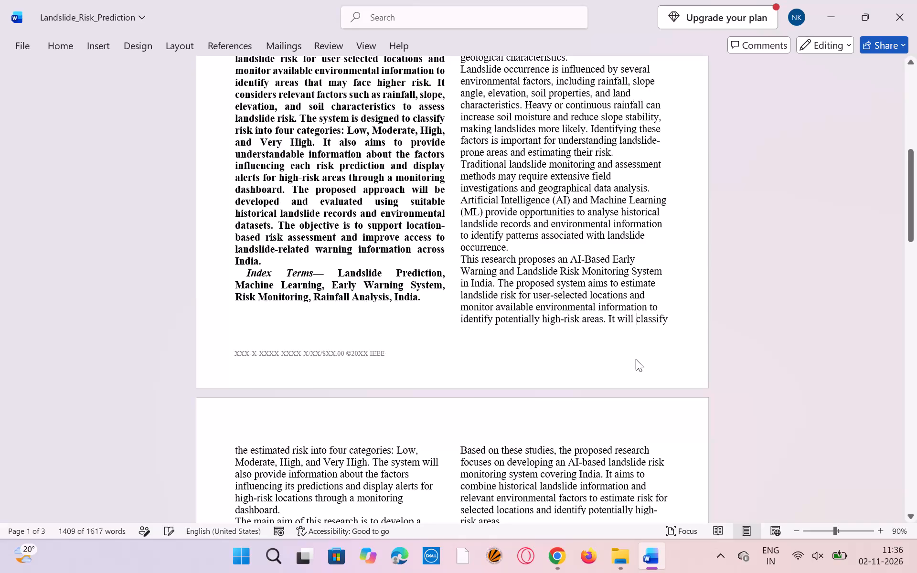
# Look through the paper from the abstract to the Implementation section to examine its text formatting.
pyautogui.scroll(-10, 636, 359)
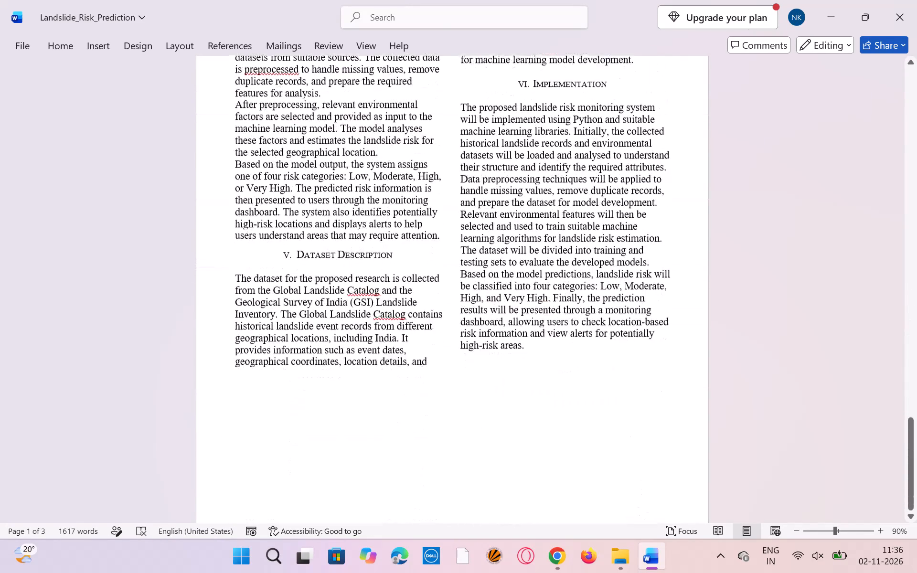
pyautogui.scroll(16, 636, 359)
pyautogui.scroll(-1, 636, 359)
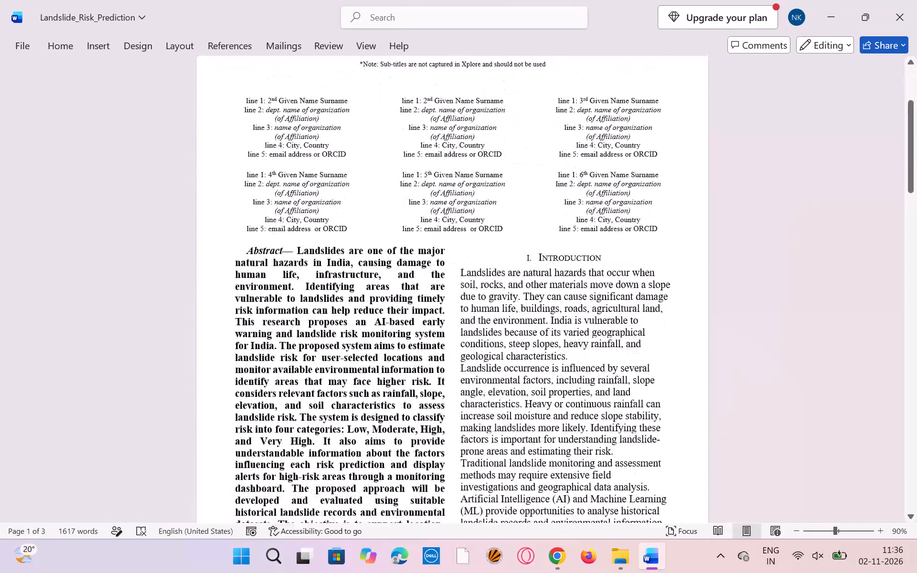
pyautogui.scroll(-1, 636, 359)
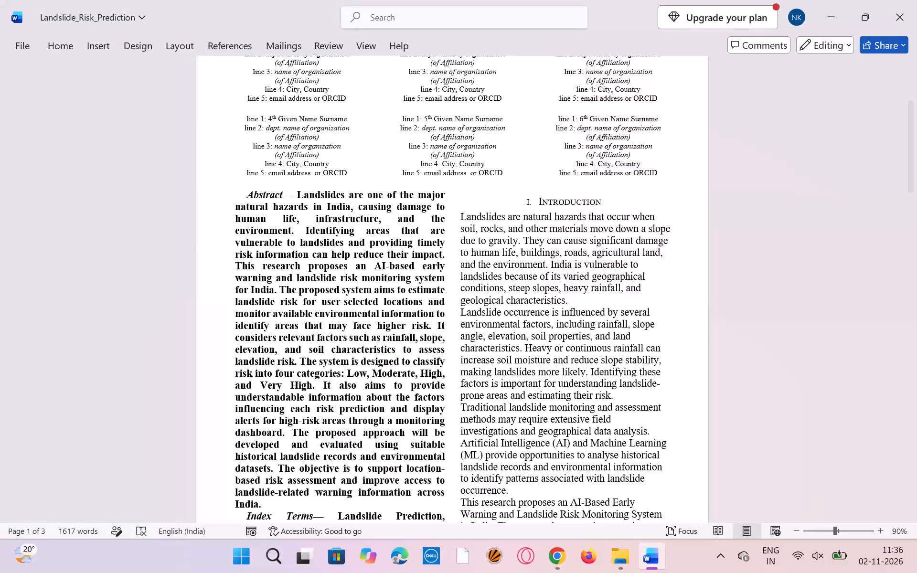
pyautogui.scroll(1, 636, 359)
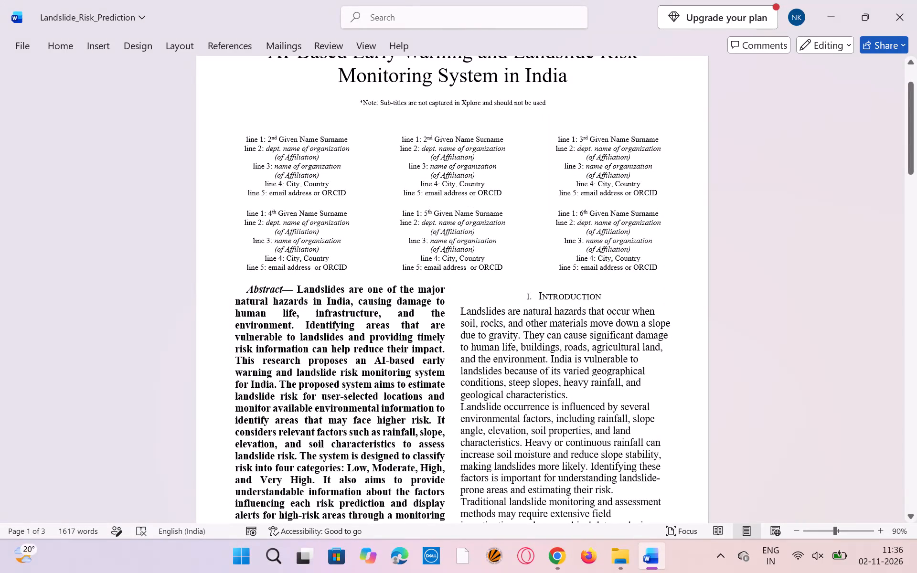
pyautogui.moveTo(321, 288); pyautogui.dragTo(445, 358)
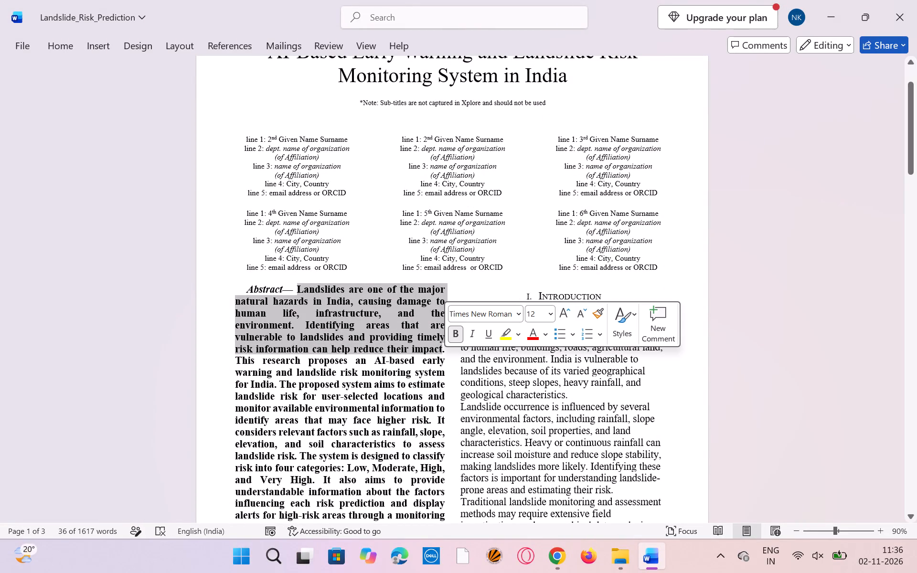
pyautogui.click(680, 418)
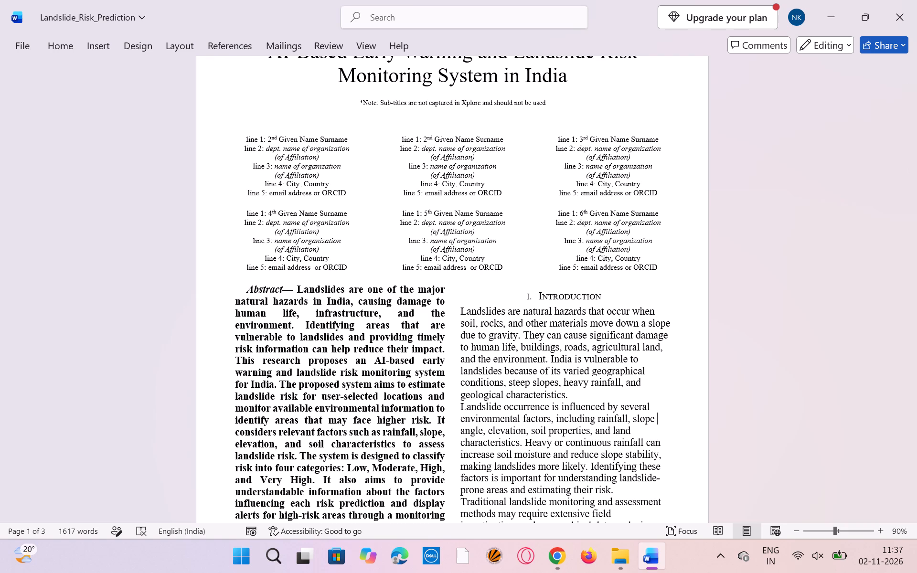
# Remove the italic formatting from the Abstract and Index Terms paragraphs on the first page.
pyautogui.moveTo(244, 289); pyautogui.dragTo(414, 518)
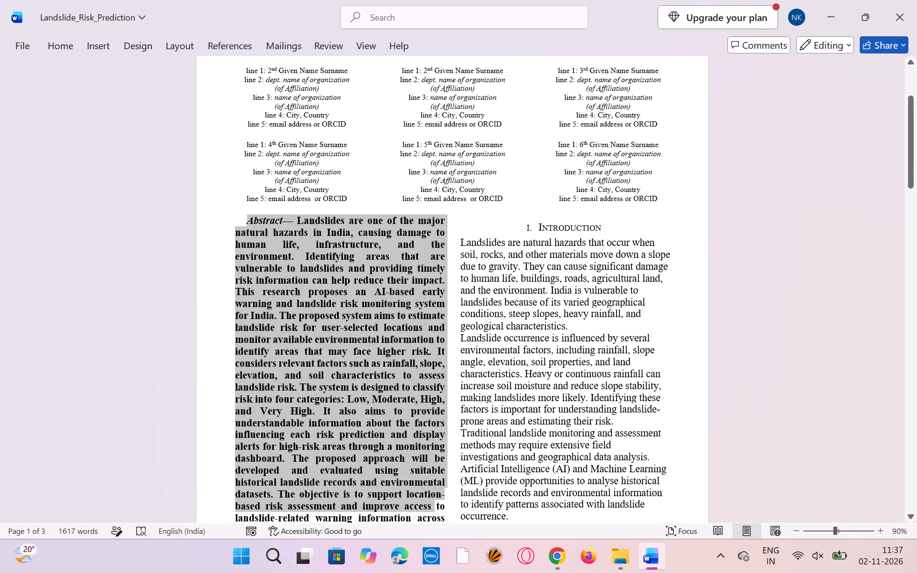
pyautogui.moveTo(414, 518); pyautogui.dragTo(422, 167)
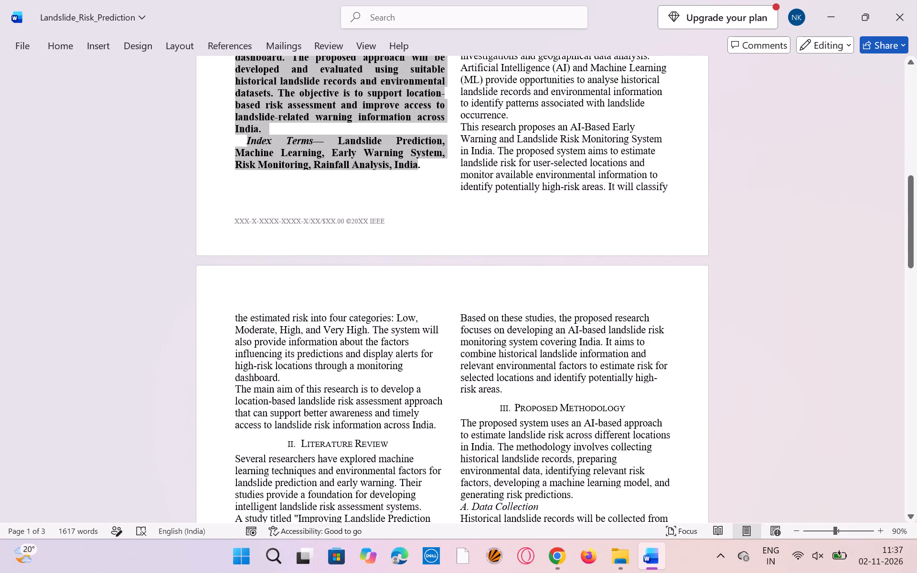
pyautogui.moveTo(422, 167); pyautogui.dragTo(427, 169)
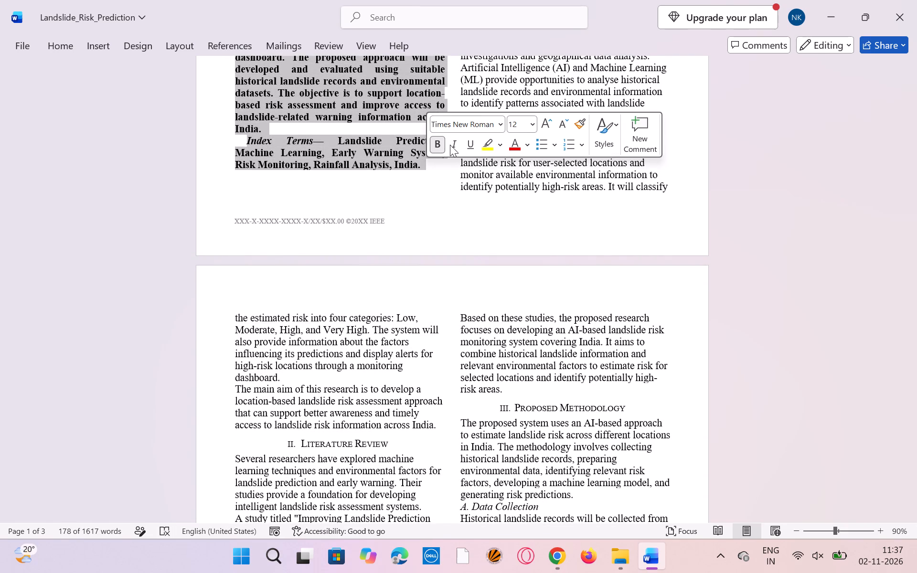
pyautogui.click(453, 145)
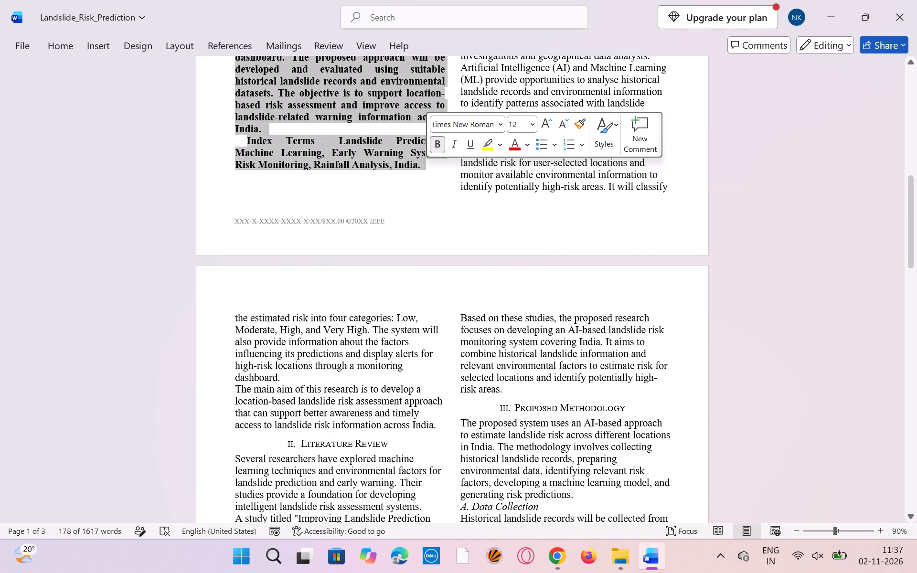
pyautogui.click(405, 204)
# Set the font of the Abstract and Index Terms paragraphs to Times New Roman.
pyautogui.scroll(3, 405, 204)
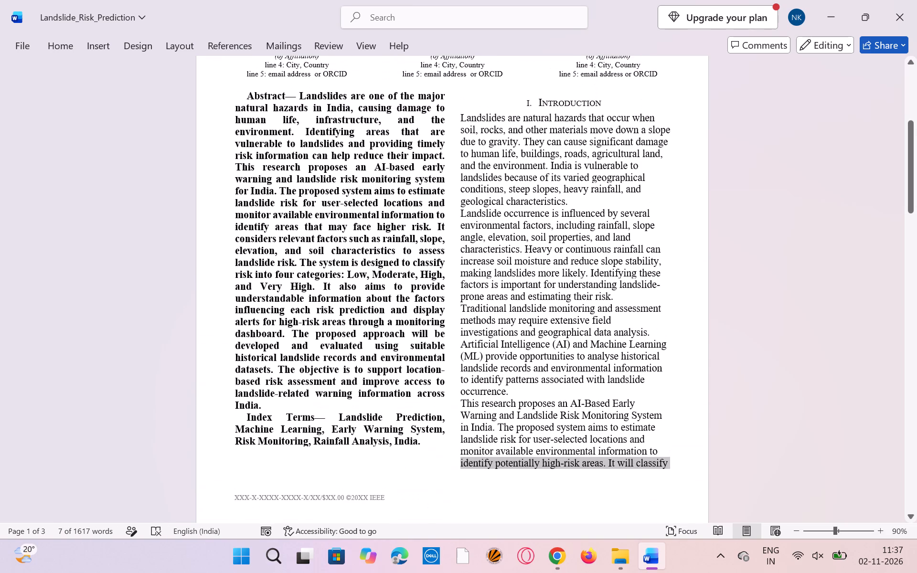
pyautogui.moveTo(251, 96); pyautogui.dragTo(417, 408)
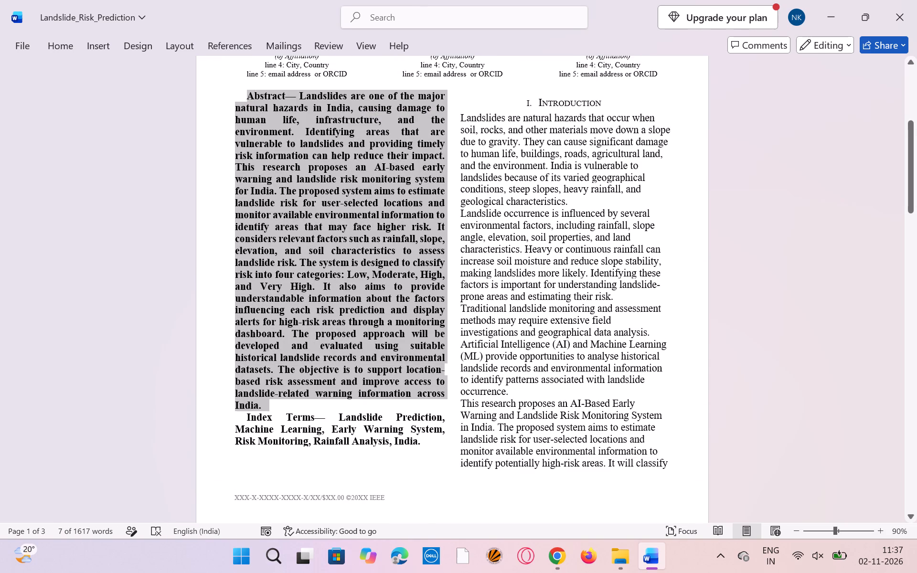
pyautogui.moveTo(417, 408); pyautogui.dragTo(414, 446)
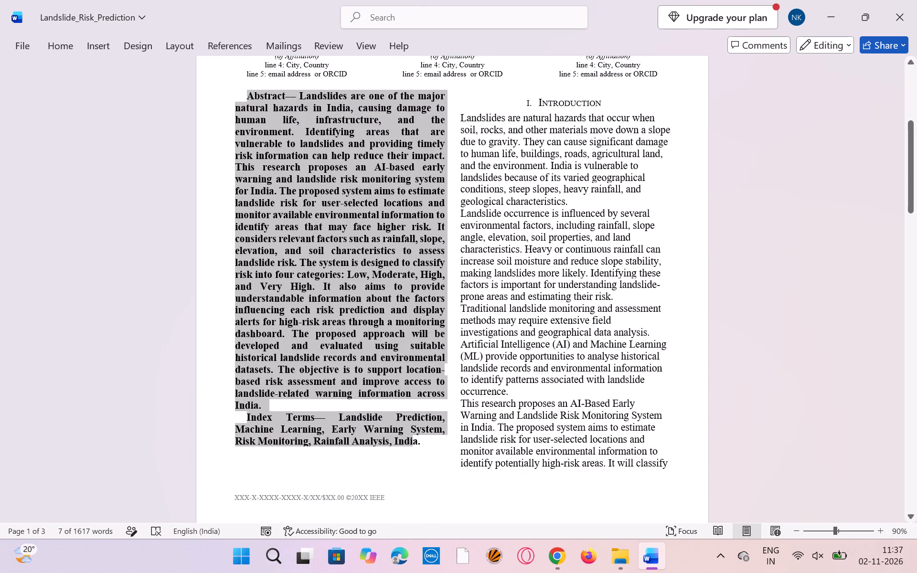
pyautogui.moveTo(414, 446); pyautogui.dragTo(417, 445)
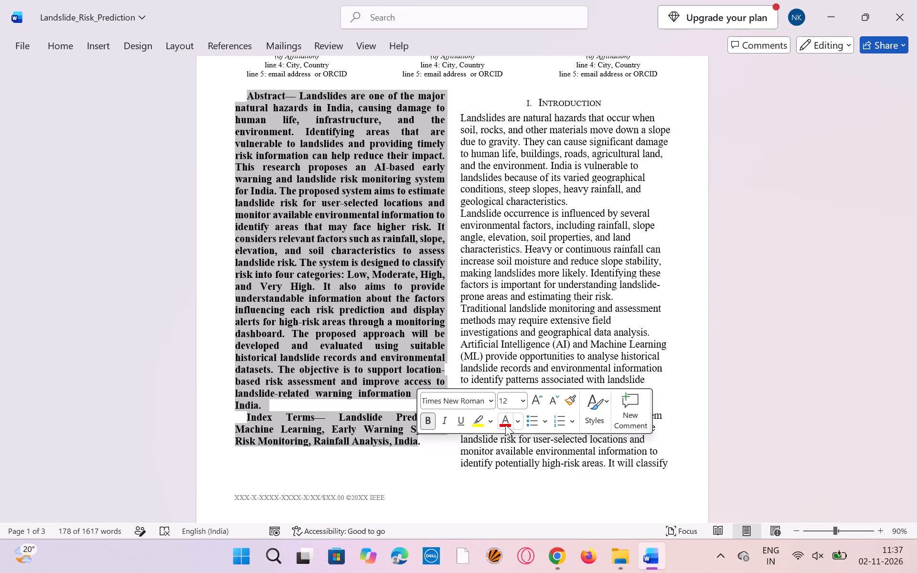
pyautogui.click(460, 405)
pyautogui.click(490, 402)
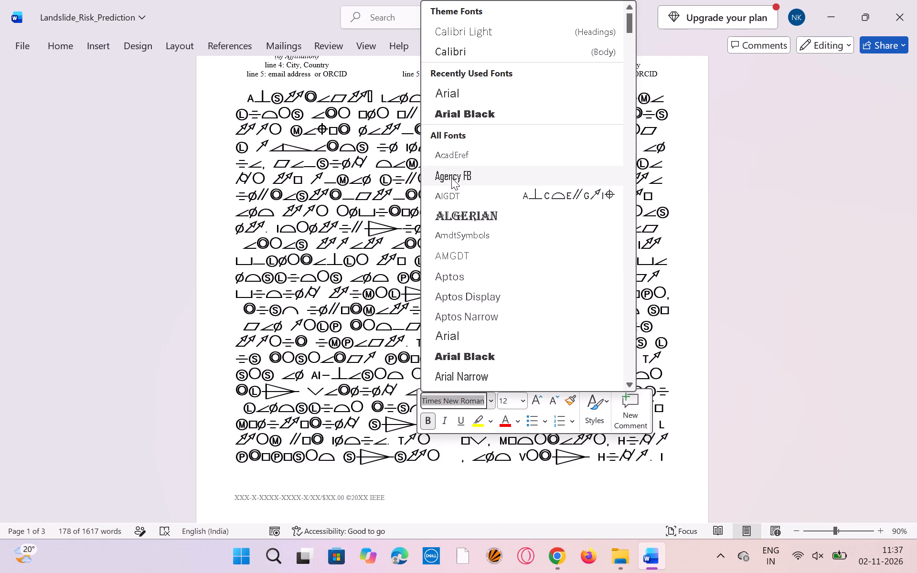
pyautogui.scroll(1, 451, 164)
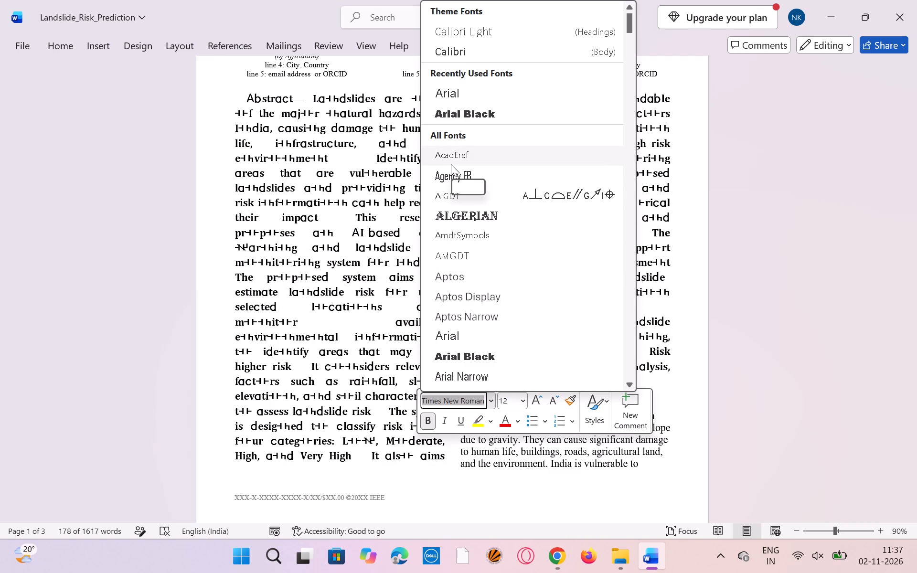
pyautogui.scroll(1, 451, 164)
pyautogui.scroll(-18, 451, 164)
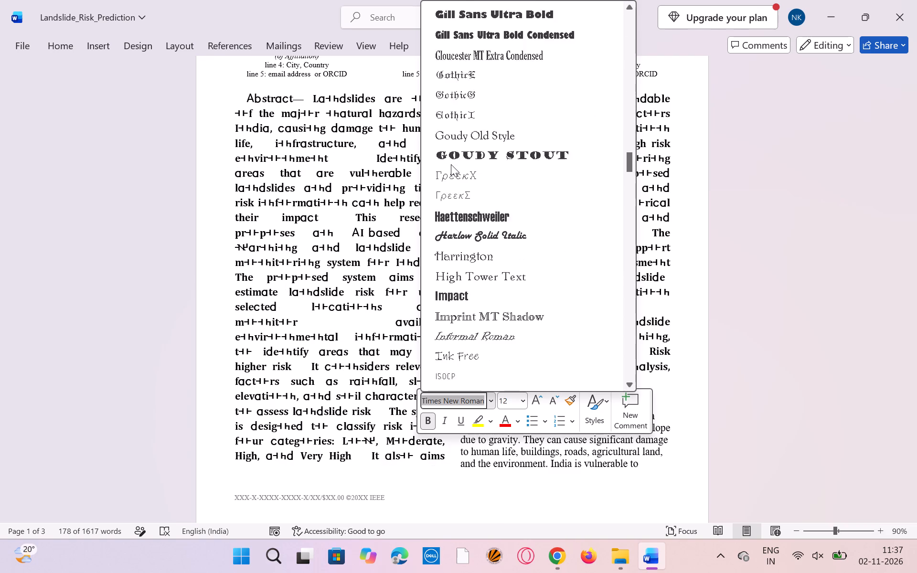
pyautogui.scroll(-2, 451, 164)
pyautogui.scroll(11, 451, 164)
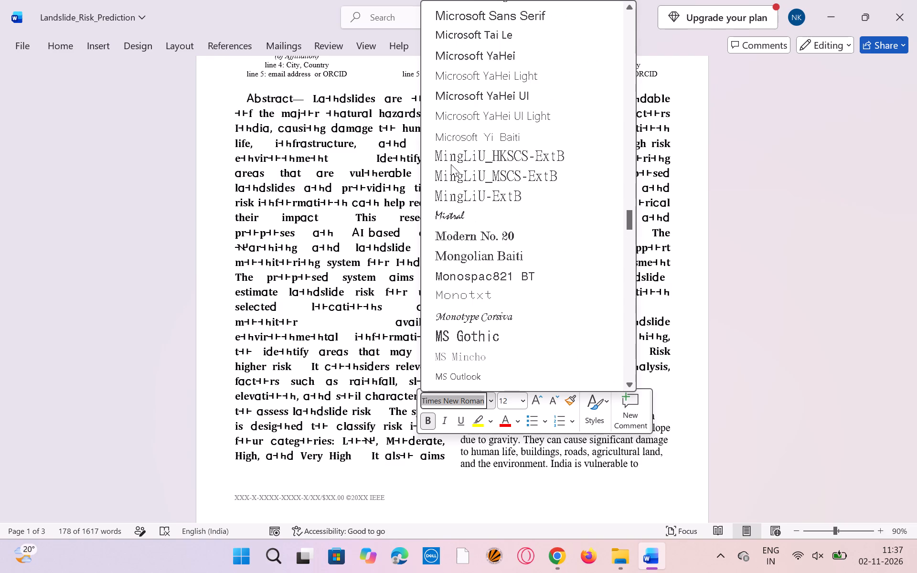
pyautogui.scroll(2, 451, 164)
pyautogui.scroll(-5, 451, 164)
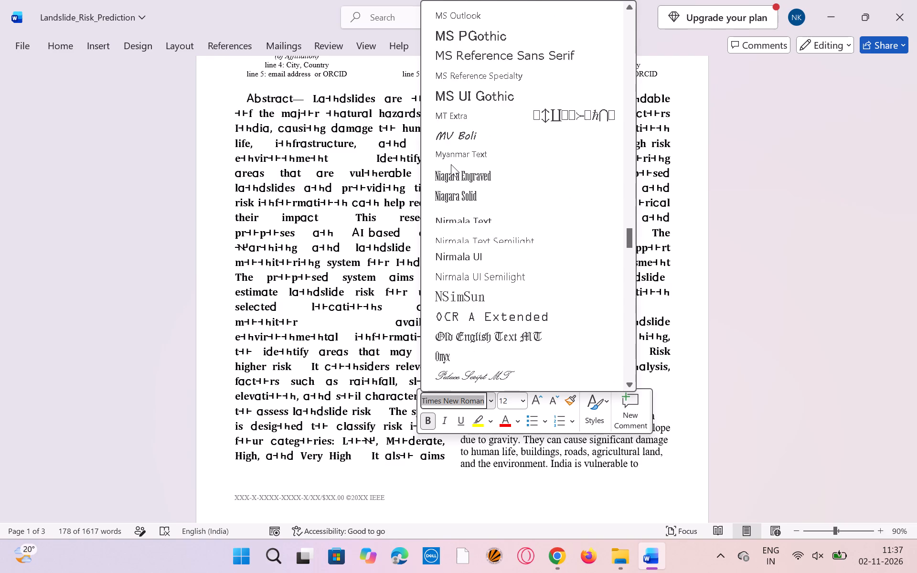
pyautogui.scroll(-6, 451, 164)
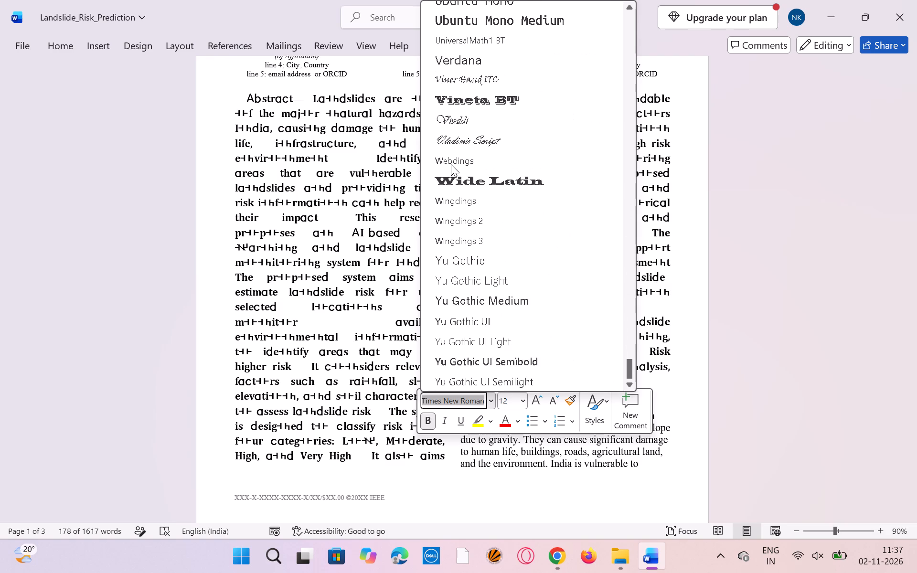
pyautogui.scroll(-1, 451, 164)
pyautogui.scroll(2, 451, 164)
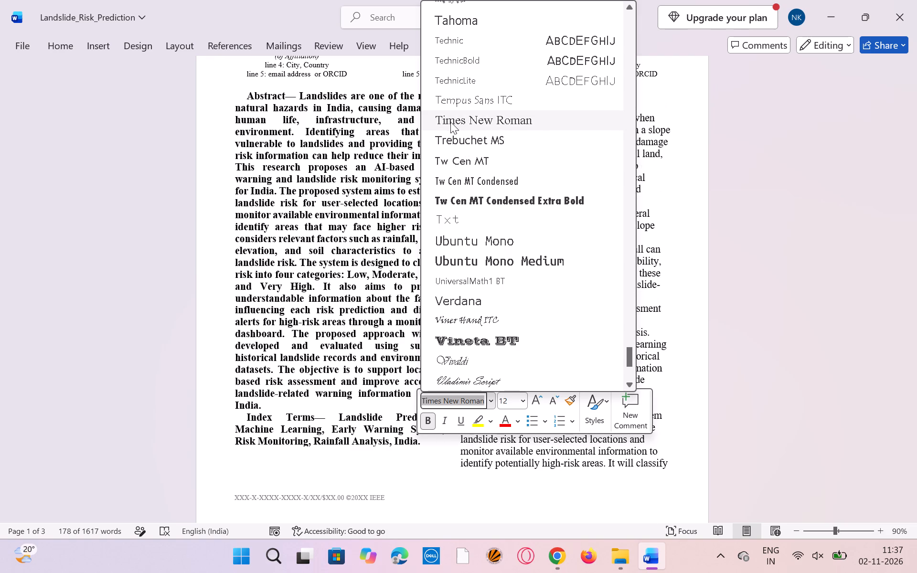
pyautogui.click(450, 122)
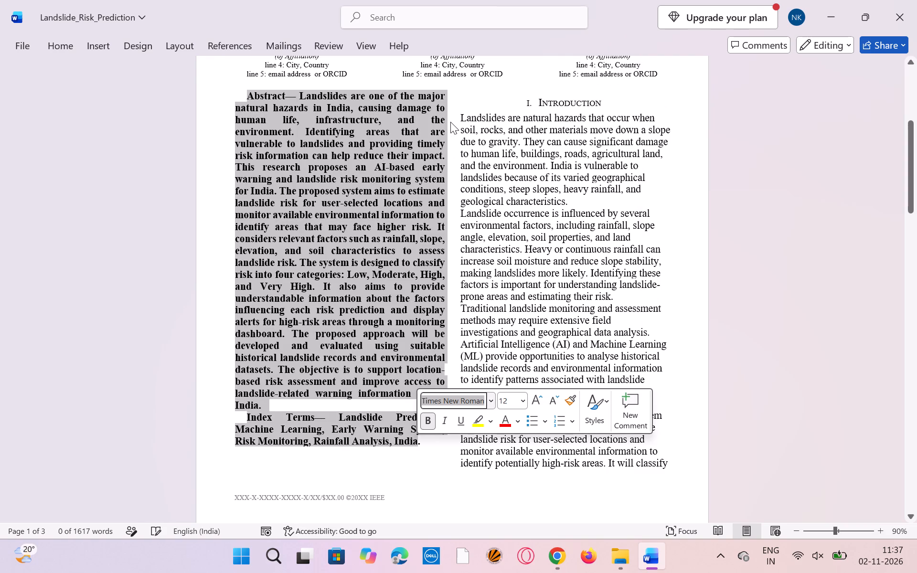
pyautogui.click(277, 256)
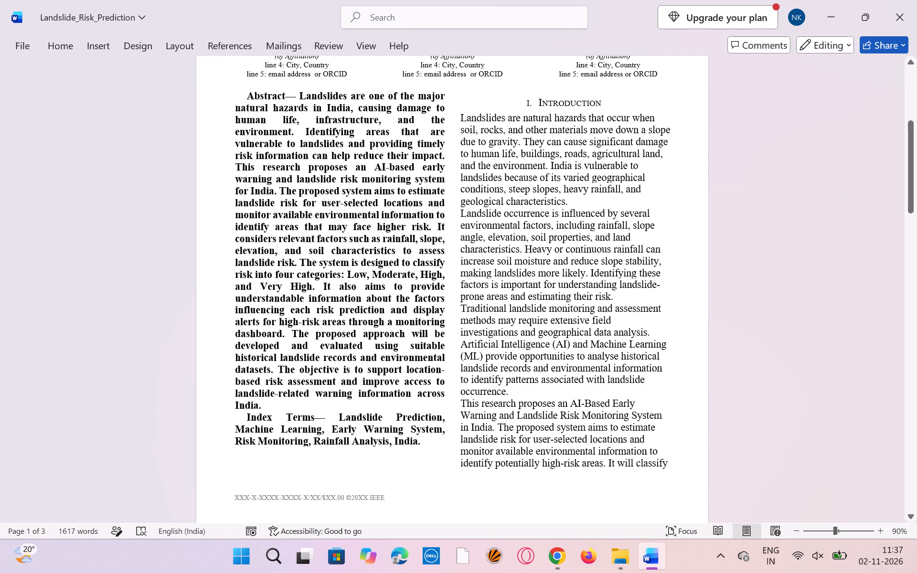
# Remove the bold formatting from the Abstract and Index Terms paragraphs.
pyautogui.moveTo(245, 93); pyautogui.dragTo(425, 435)
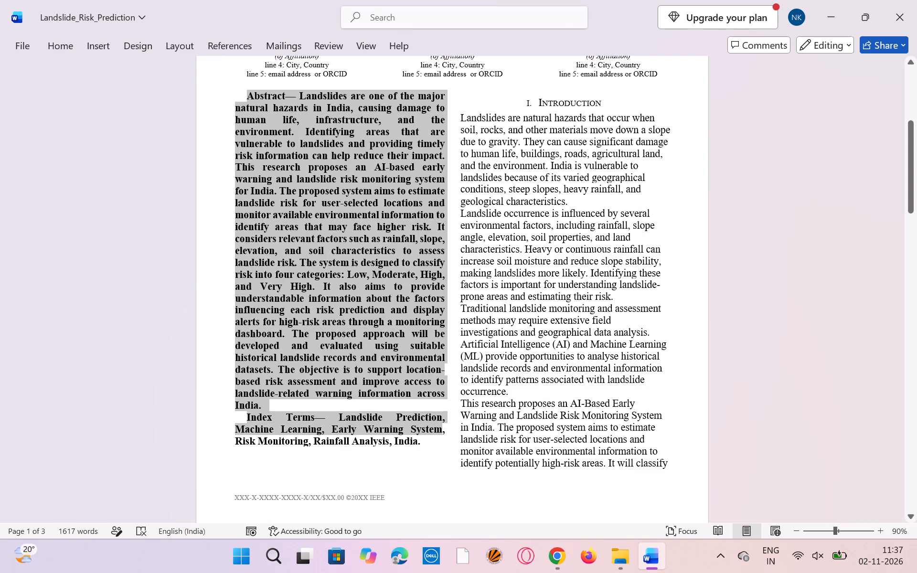
pyautogui.moveTo(425, 435); pyautogui.dragTo(423, 440)
pyautogui.click(432, 412)
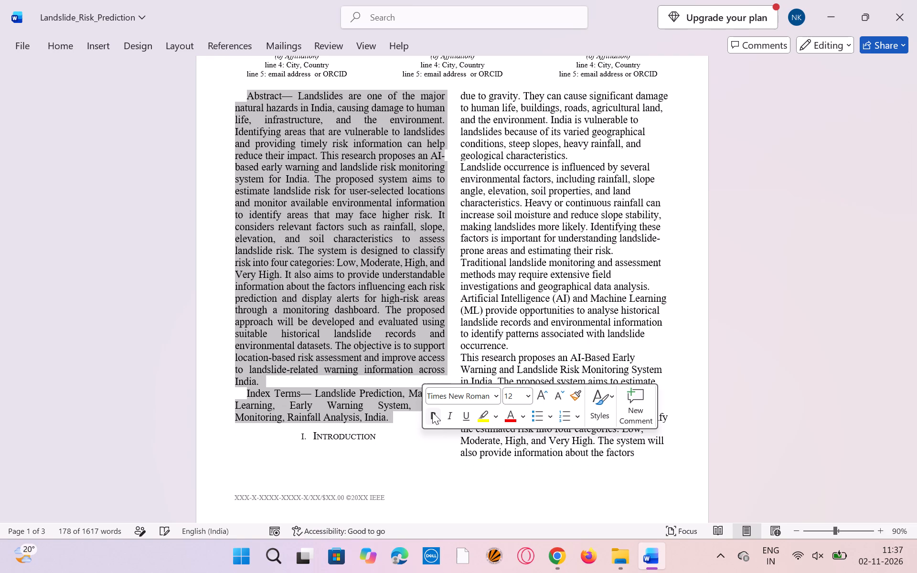
pyautogui.click(410, 428)
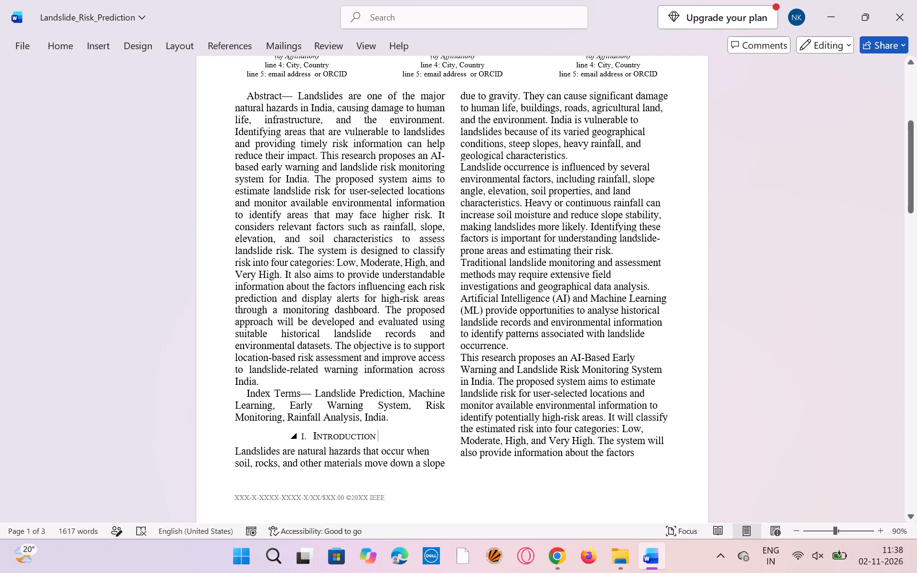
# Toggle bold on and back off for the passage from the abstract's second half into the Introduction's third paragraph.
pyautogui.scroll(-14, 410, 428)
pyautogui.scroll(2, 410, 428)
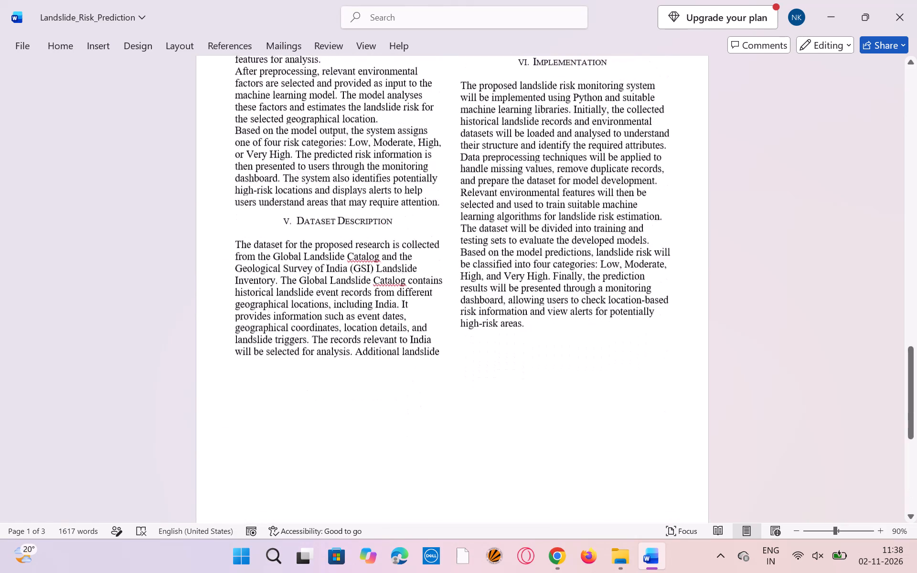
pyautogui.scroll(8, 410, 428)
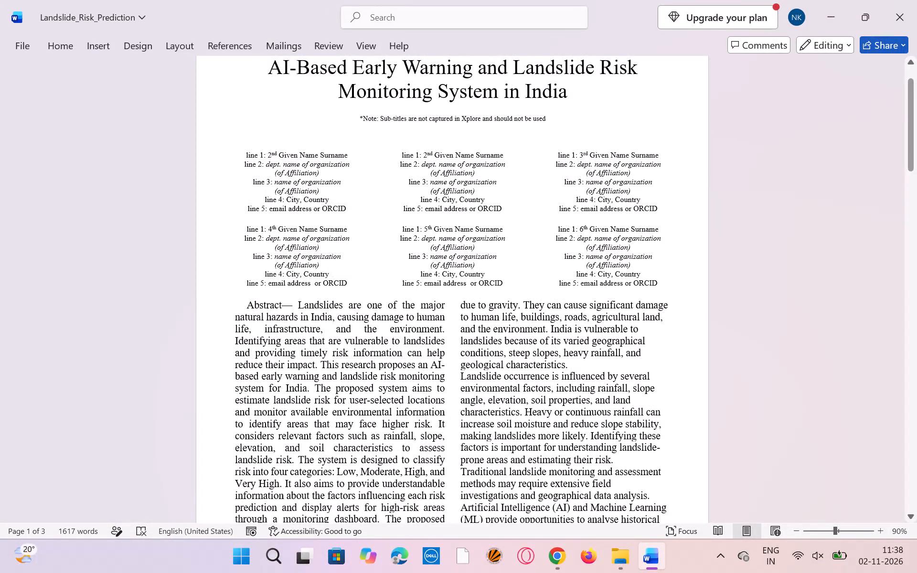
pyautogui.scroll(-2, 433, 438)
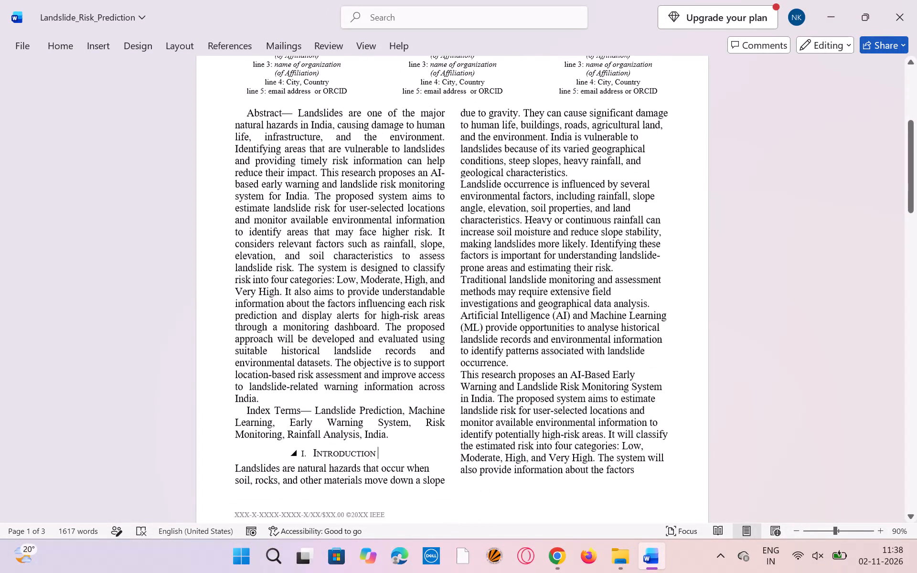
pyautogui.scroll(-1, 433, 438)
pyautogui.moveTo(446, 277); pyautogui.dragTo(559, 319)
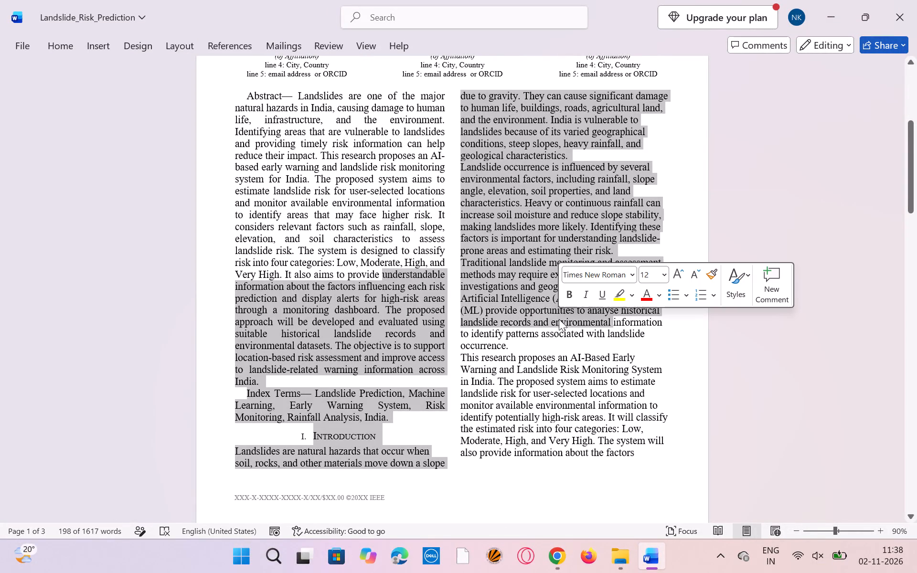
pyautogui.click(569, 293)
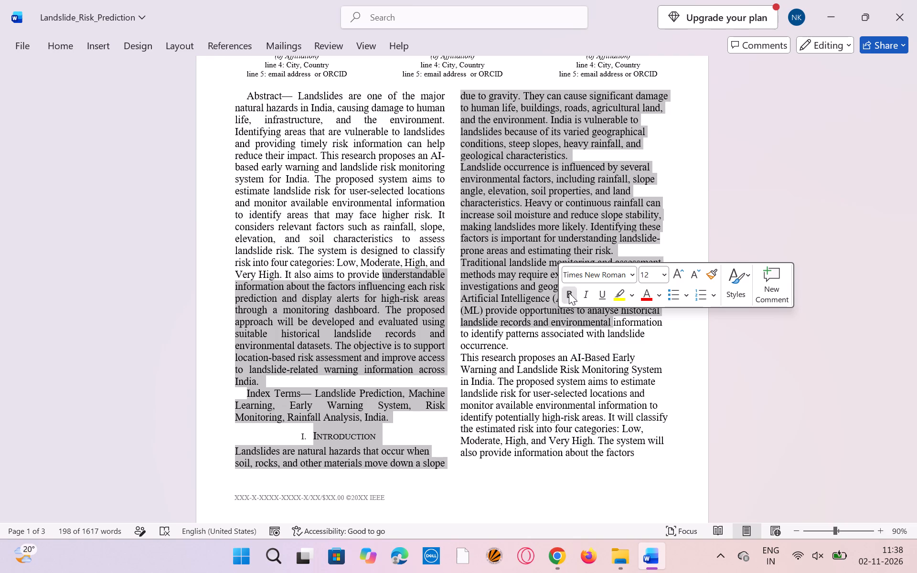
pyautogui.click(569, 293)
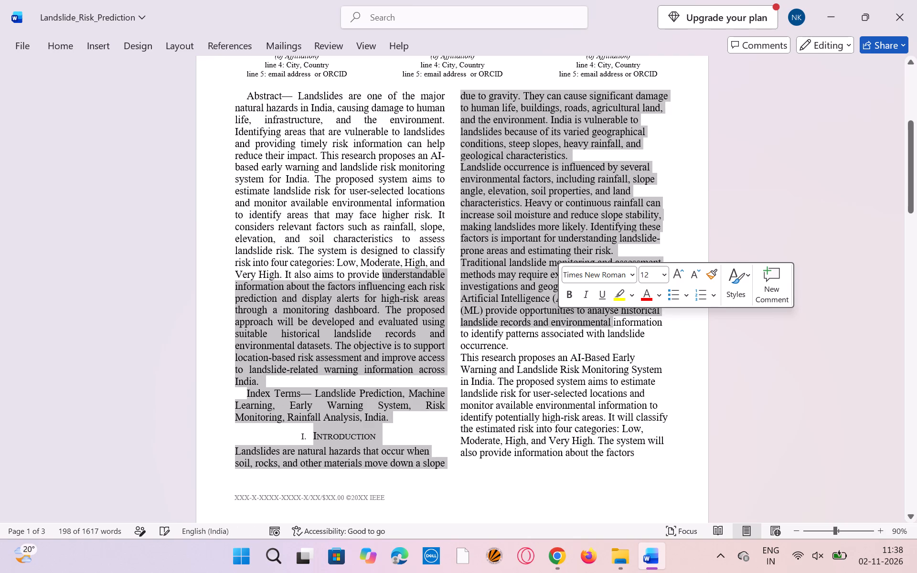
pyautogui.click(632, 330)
# Examine the System Workflow, Dataset Description and Implementation sections, including the word "preprocessed" in the Dataset Description.
pyautogui.scroll(-14, 632, 330)
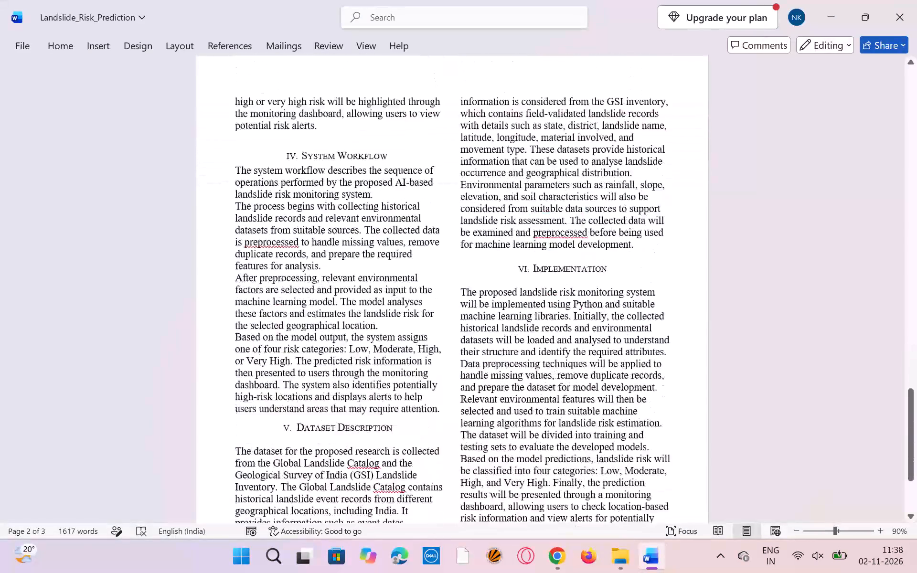
pyautogui.scroll(-1, 632, 330)
pyautogui.scroll(1, 632, 330)
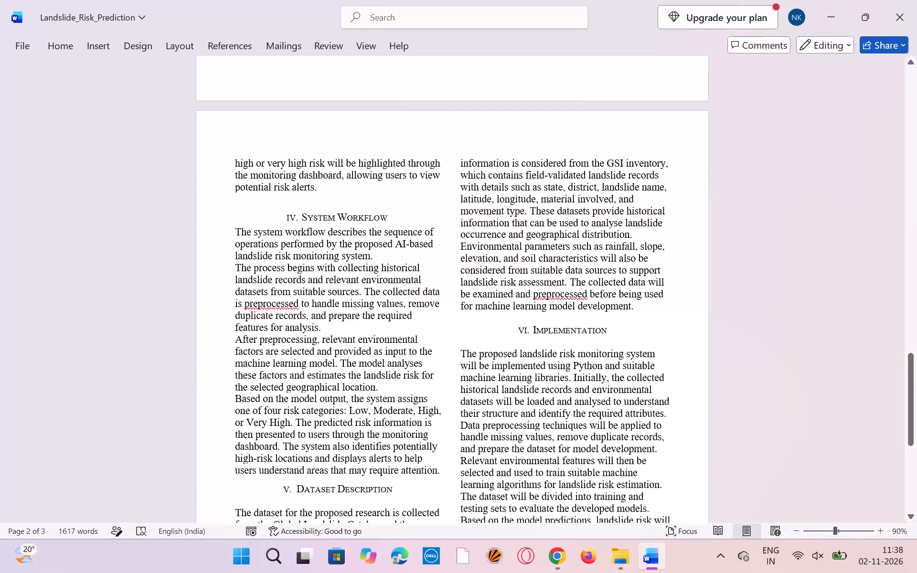
pyautogui.click(579, 294)
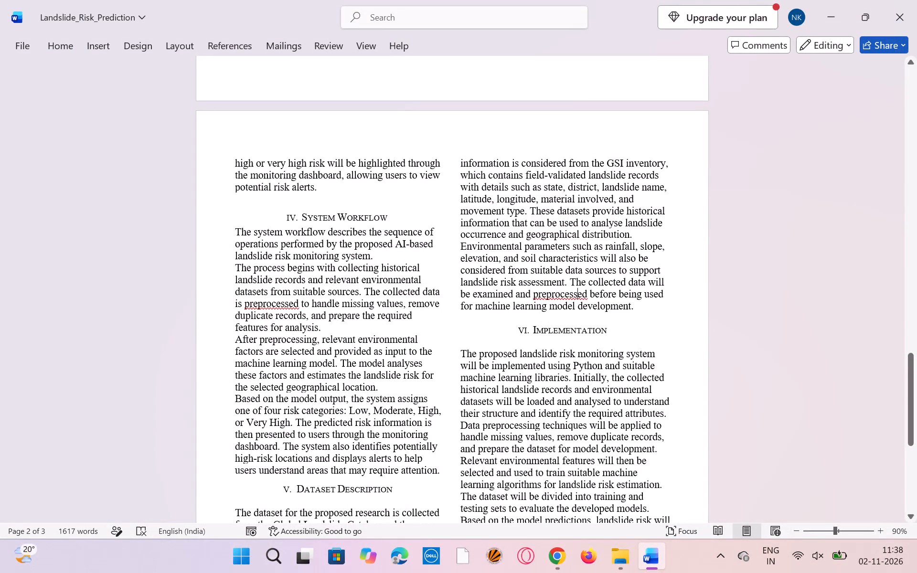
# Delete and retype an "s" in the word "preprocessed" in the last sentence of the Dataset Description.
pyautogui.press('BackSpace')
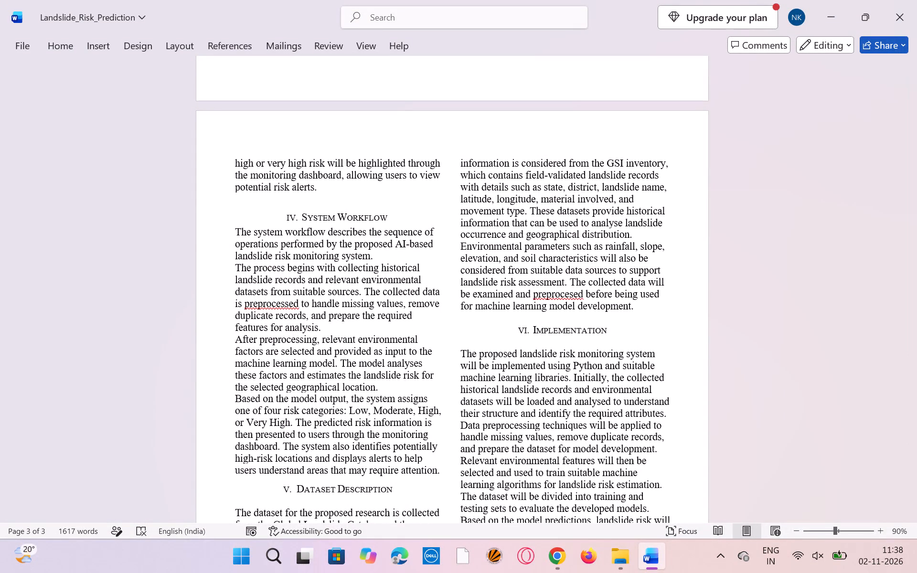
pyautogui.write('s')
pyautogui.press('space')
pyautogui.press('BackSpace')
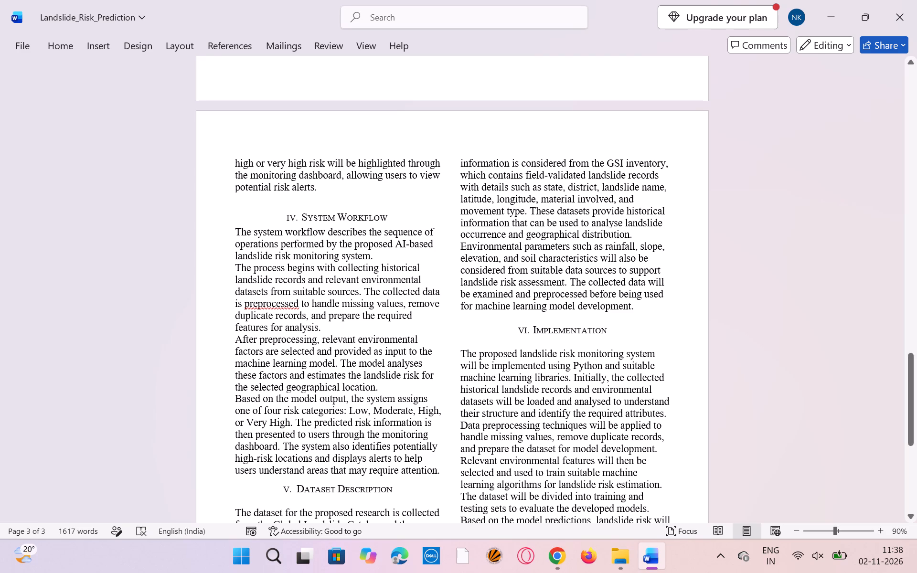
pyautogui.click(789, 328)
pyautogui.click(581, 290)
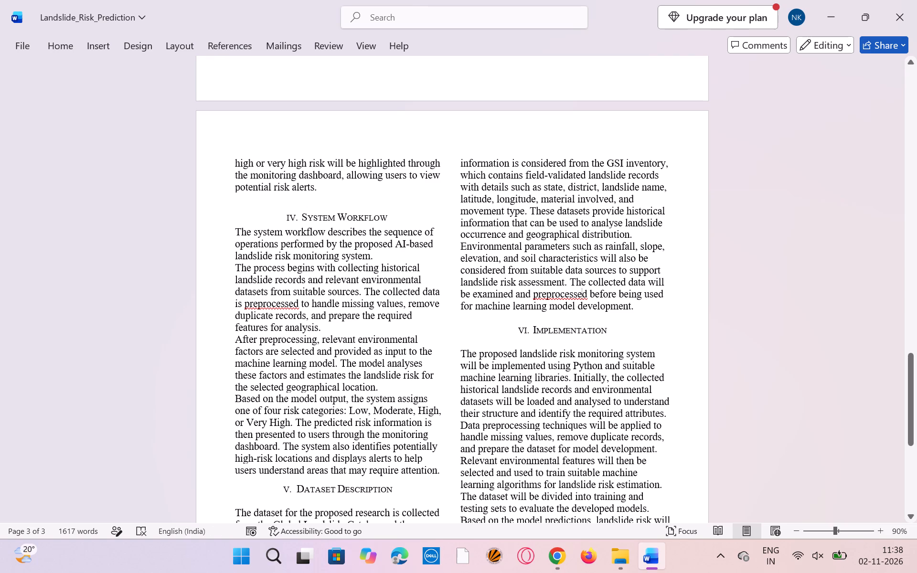
# Replace the "2nd Given Name Surname" placeholder on line 1 of the first author block with the author's full name.
pyautogui.scroll(-8, 413, 305)
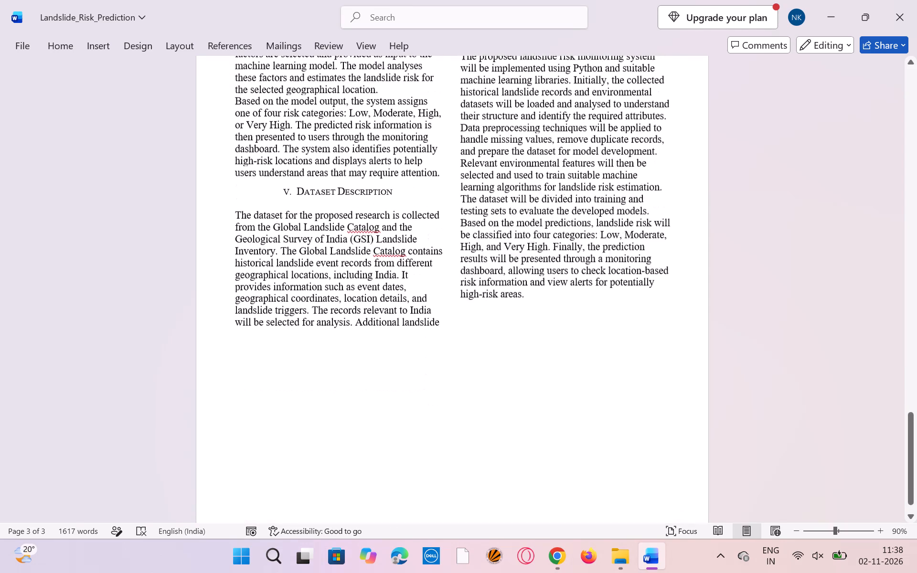
pyautogui.scroll(15, 413, 305)
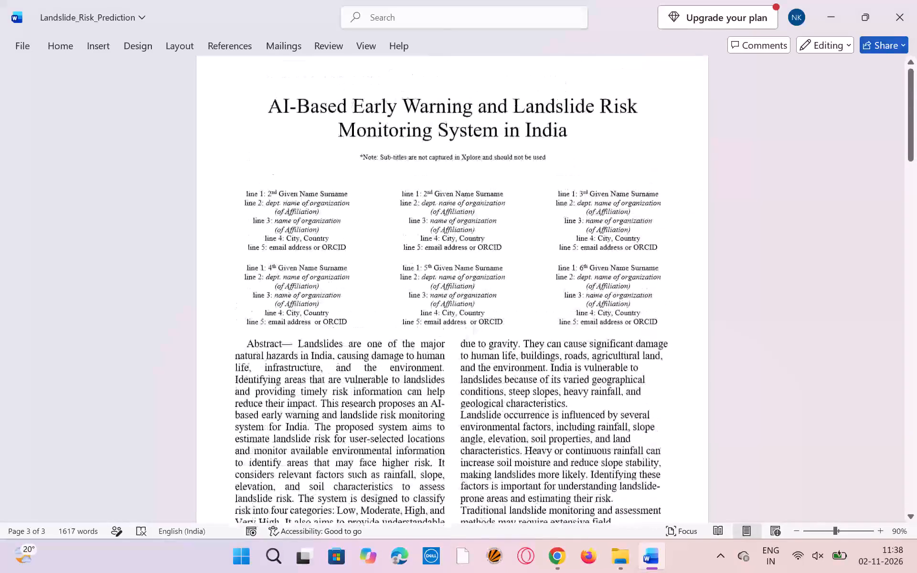
pyautogui.scroll(1, 413, 305)
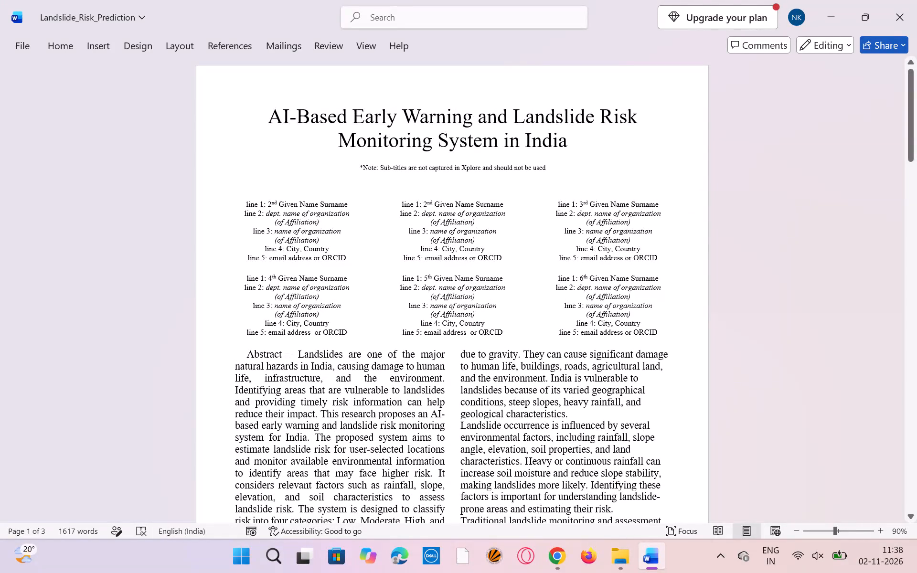
pyautogui.click(346, 202)
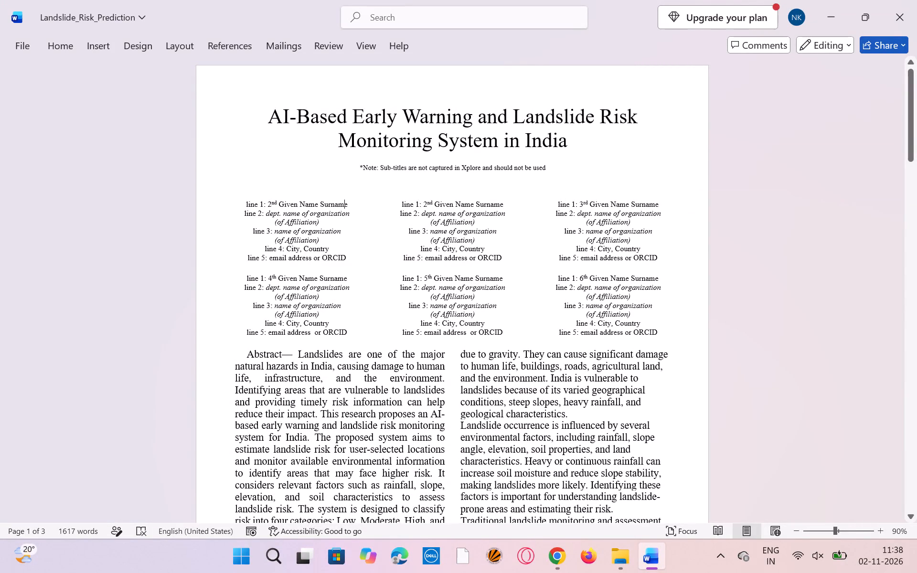
pyautogui.click(360, 199)
pyautogui.click(349, 201)
pyautogui.press('BackSpace')
pyautogui.press('BackSpace')
pyautogui.press('BackSpace')
pyautogui.press('BackSpace')
pyautogui.press('BackSpace')
pyautogui.press('BackSpace')
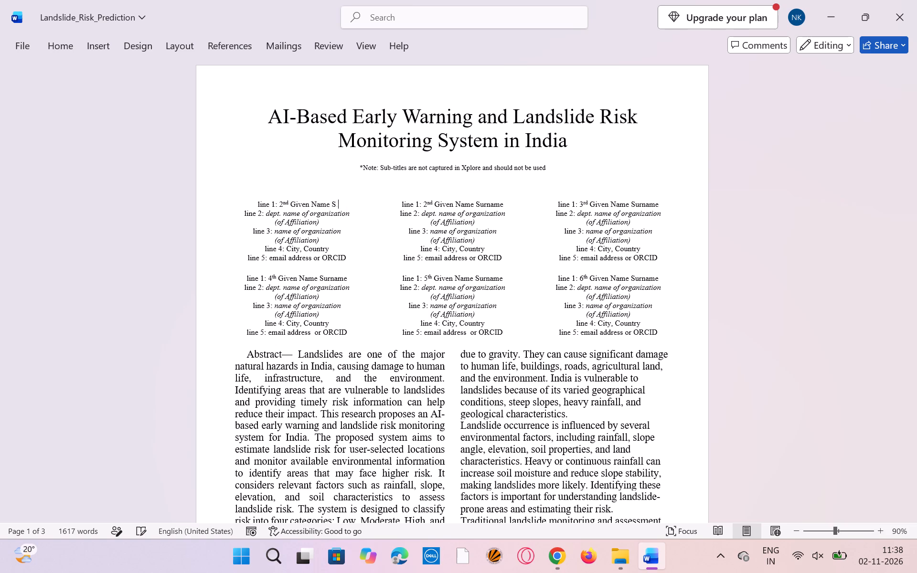
pyautogui.press('BackSpace')
pyautogui.press('BackSpace')
pyautogui.press('BackSpace')
pyautogui.press('BackSpace')
pyautogui.press('BackSpace')
pyautogui.press('BackSpace')
pyautogui.press('BackSpace')
pyautogui.press('BackSpace')
pyautogui.press('BackSpace')
pyautogui.press('BackSpace')
pyautogui.press('BackSpace')
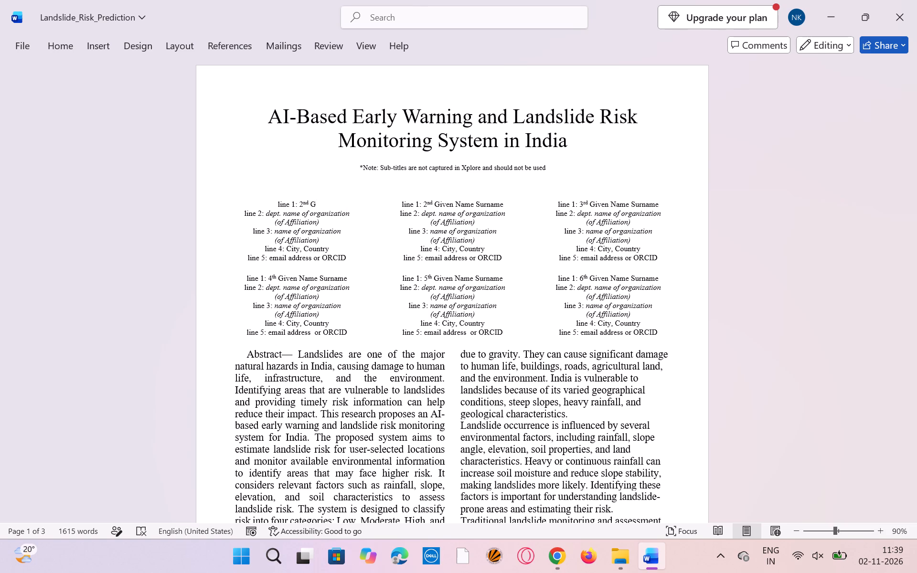
pyautogui.press('BackSpace')
pyautogui.press('BackSpace')
pyautogui.press('BackSpace')
pyautogui.press('BackSpace')
pyautogui.press('BackSpace')
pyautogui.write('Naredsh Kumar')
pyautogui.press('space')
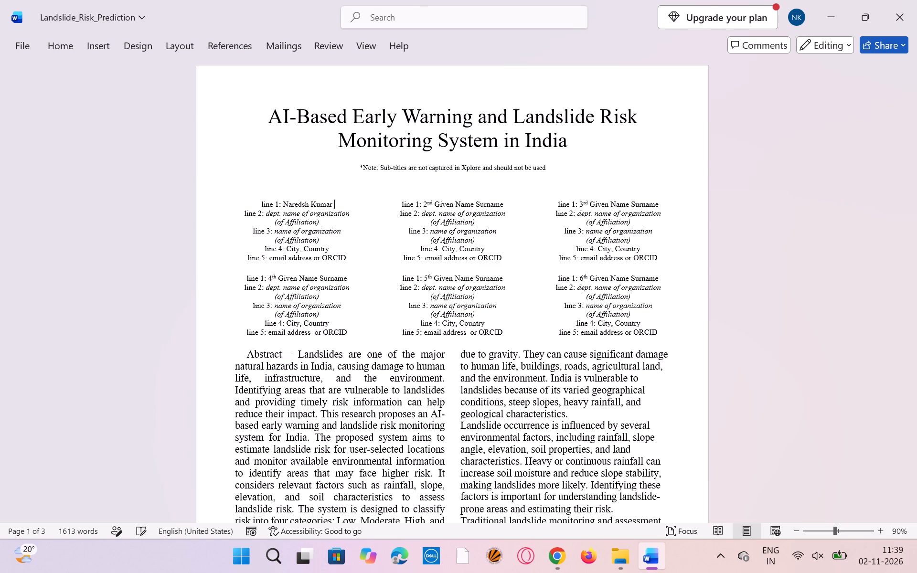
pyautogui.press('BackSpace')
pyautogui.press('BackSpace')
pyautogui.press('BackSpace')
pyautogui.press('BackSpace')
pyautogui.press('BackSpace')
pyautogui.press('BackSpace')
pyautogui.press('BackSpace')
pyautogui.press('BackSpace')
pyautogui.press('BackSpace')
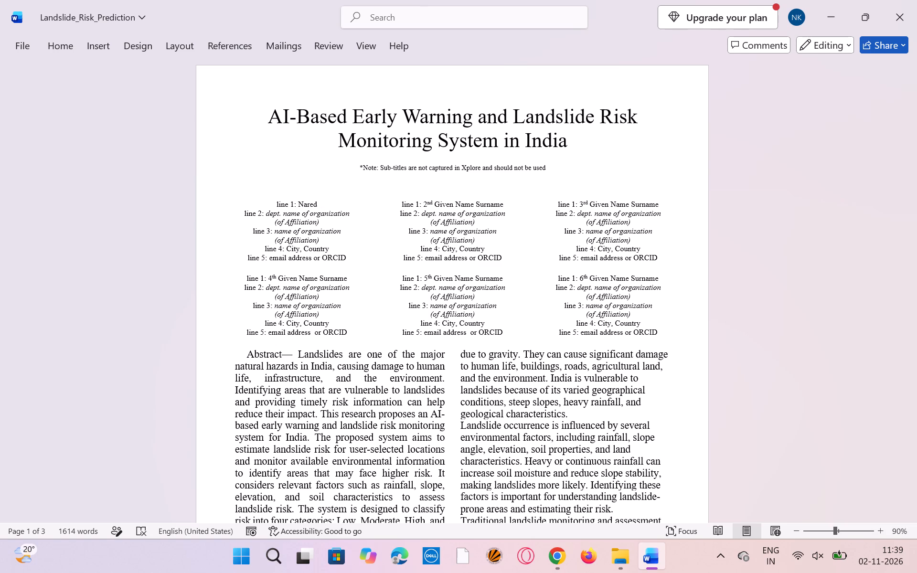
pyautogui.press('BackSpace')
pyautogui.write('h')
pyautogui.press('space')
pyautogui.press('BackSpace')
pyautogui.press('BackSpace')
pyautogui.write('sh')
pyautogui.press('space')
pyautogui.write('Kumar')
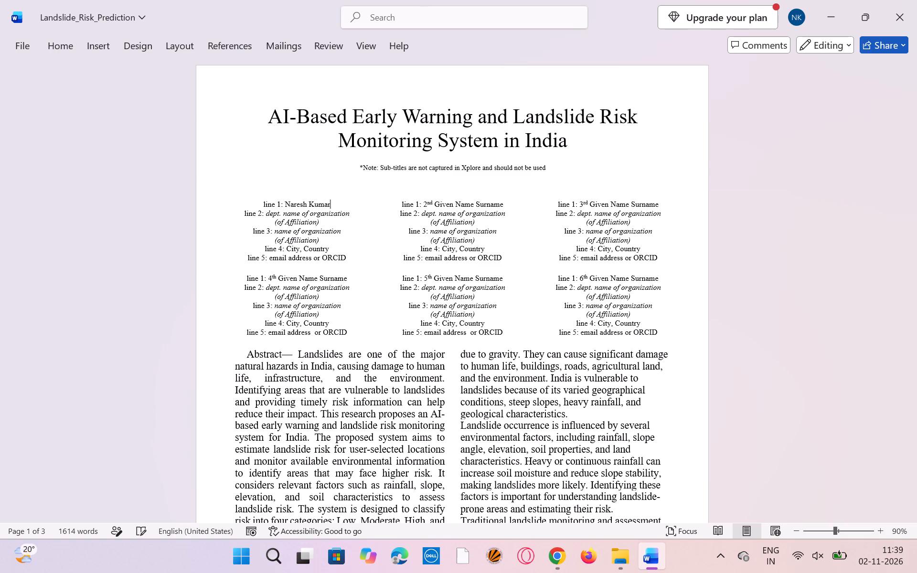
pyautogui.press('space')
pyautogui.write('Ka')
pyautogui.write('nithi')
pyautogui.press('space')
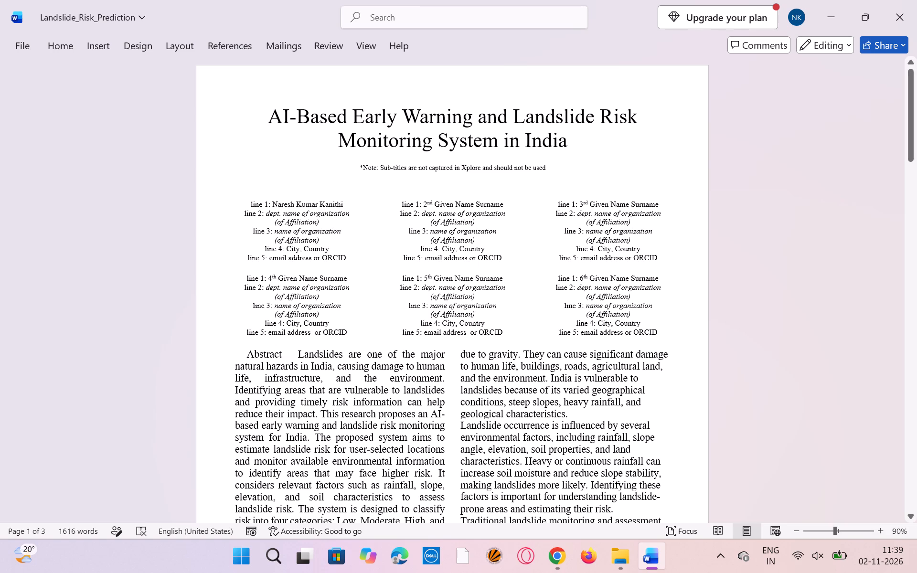
# Replace the "2nd Given Name Surname" placeholder on line 1 of the second author block with the same author's full name.
pyautogui.click(506, 202)
pyautogui.press('BackSpace')
pyautogui.press('BackSpace')
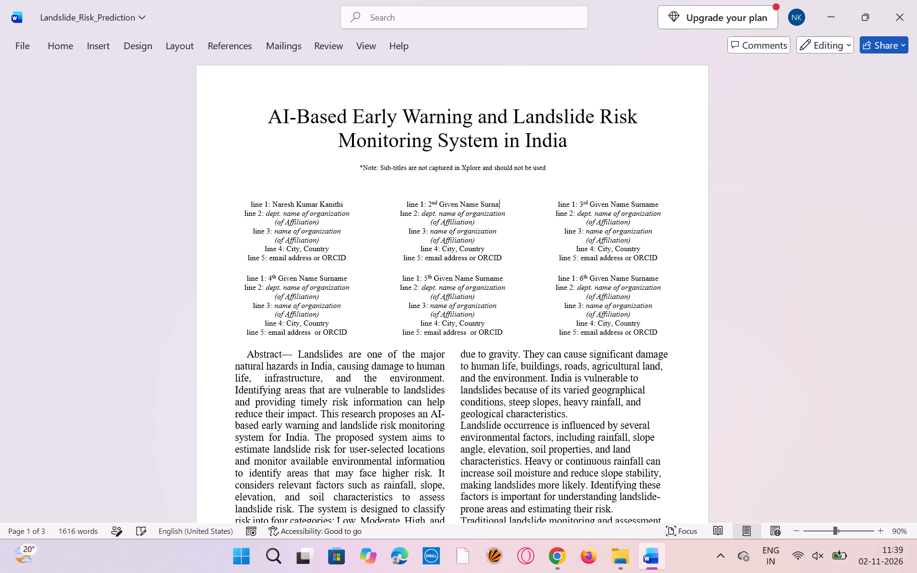
pyautogui.press('BackSpace')
pyautogui.press('BackSpace')
pyautogui.press('BackSpace')
pyautogui.press('BackSpace')
pyautogui.press('BackSpace')
pyautogui.press('BackSpace')
pyautogui.press('BackSpace')
pyautogui.press('BackSpace')
pyautogui.press('BackSpace')
pyautogui.press('BackSpace')
pyautogui.press('BackSpace')
pyautogui.press('BackSpace')
pyautogui.press('BackSpace')
pyautogui.press('BackSpace')
pyautogui.press('BackSpace')
pyautogui.press('BackSpace')
pyautogui.press('BackSpace')
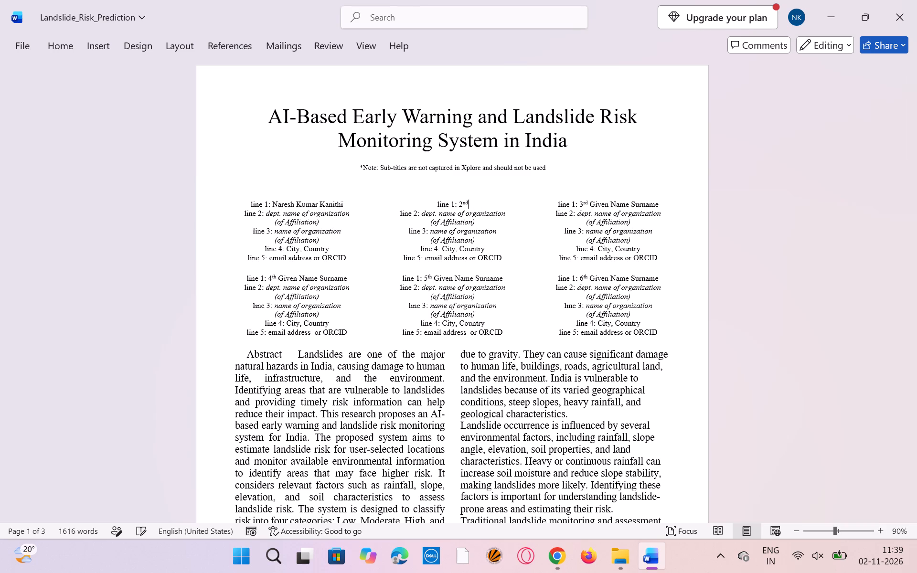
pyautogui.press('BackSpace')
pyautogui.press('BackSpace')
pyautogui.press('BackSpace')
pyautogui.press('BackSpace')
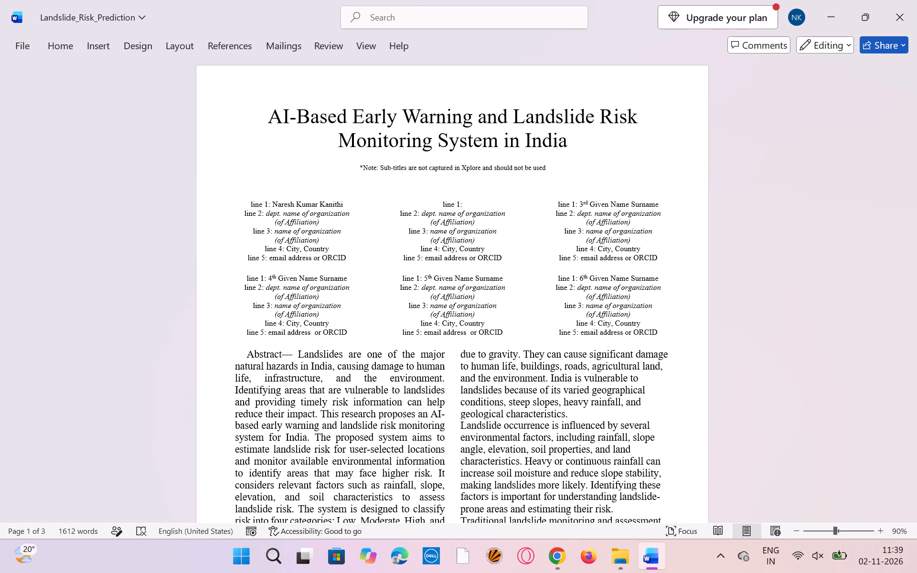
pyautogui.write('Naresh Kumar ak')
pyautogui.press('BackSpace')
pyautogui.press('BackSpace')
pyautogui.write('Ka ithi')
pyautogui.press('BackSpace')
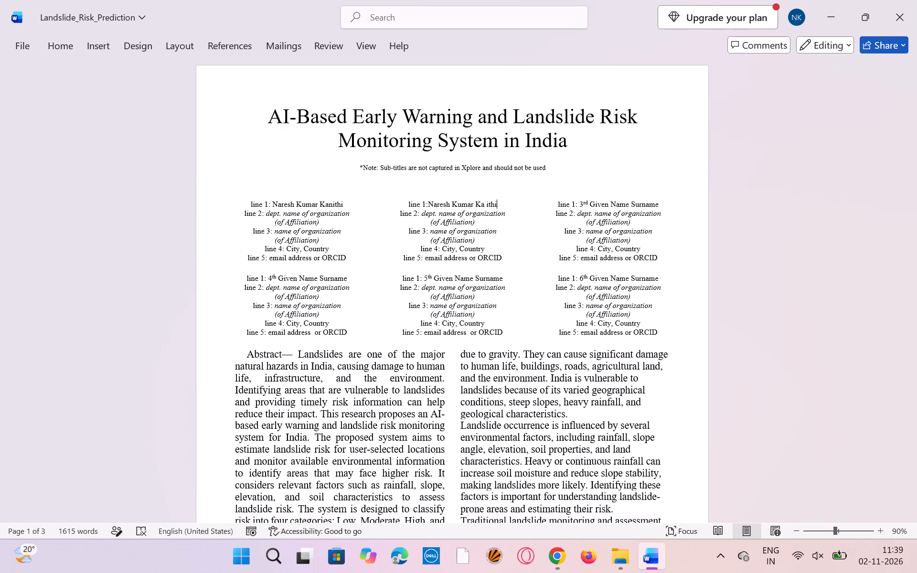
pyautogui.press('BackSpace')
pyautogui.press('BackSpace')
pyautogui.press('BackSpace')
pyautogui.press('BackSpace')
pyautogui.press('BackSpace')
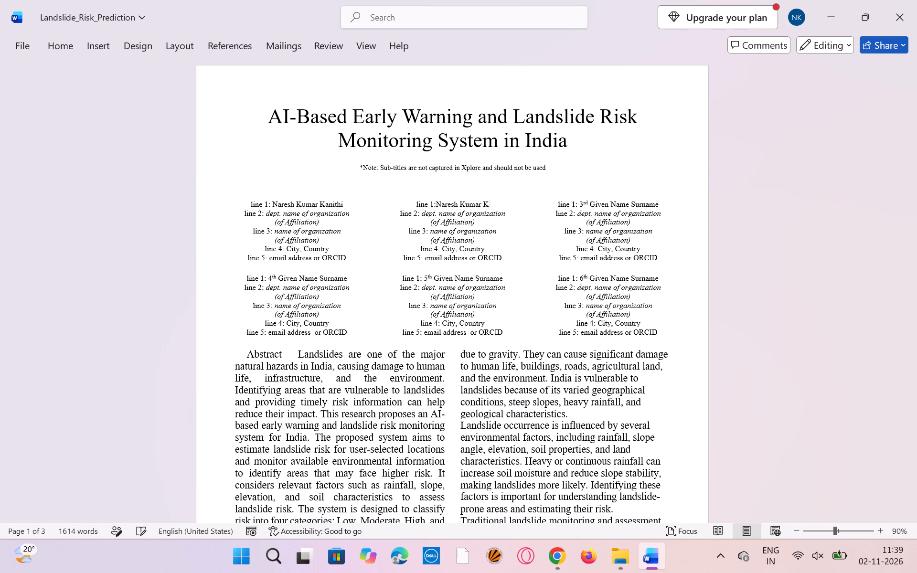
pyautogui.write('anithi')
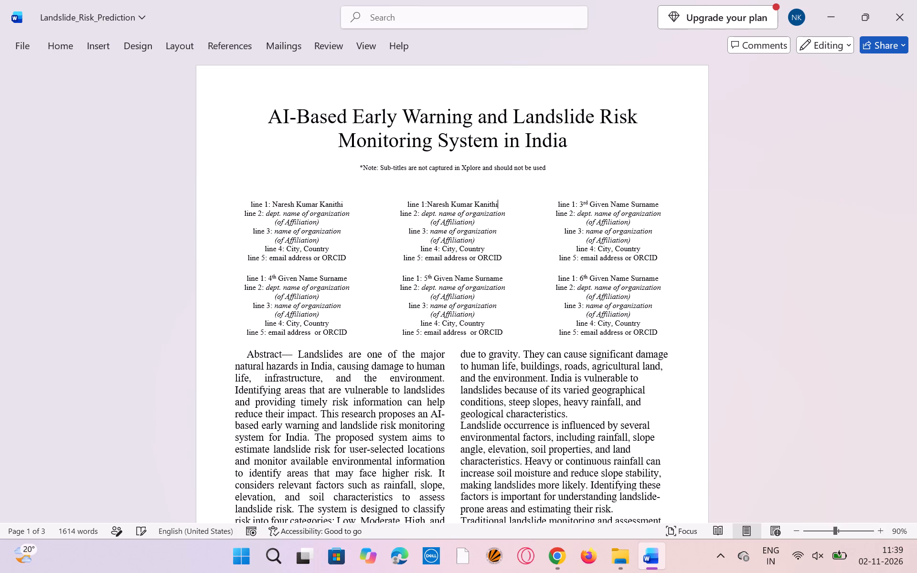
# Replace "Given Name Surname" after the "3rd" ordinal on line 1 of the third author block with the same author's full name.
pyautogui.click(668, 201)
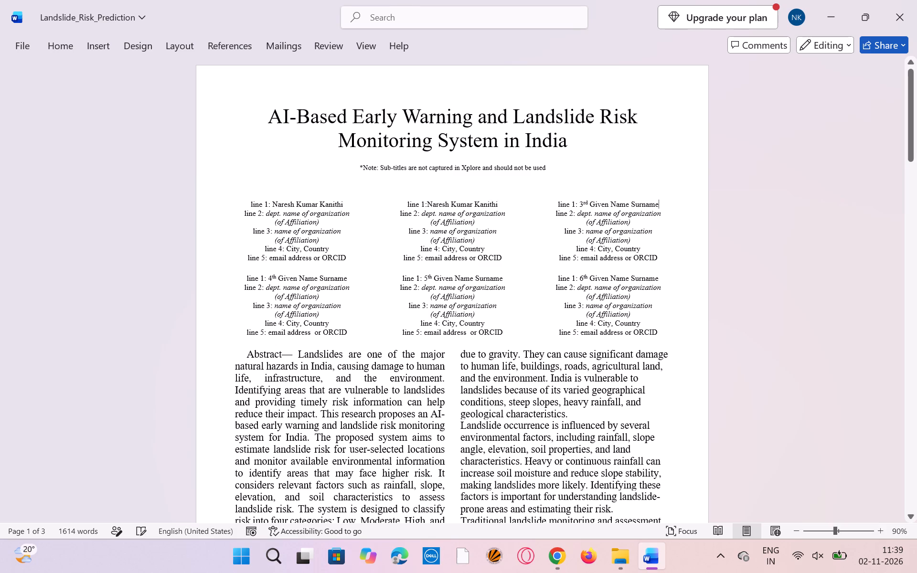
pyautogui.click(668, 201)
pyautogui.press('BackSpace')
pyautogui.press('BackSpace')
pyautogui.press('BackSpace')
pyautogui.press('BackSpace')
pyautogui.press('BackSpace')
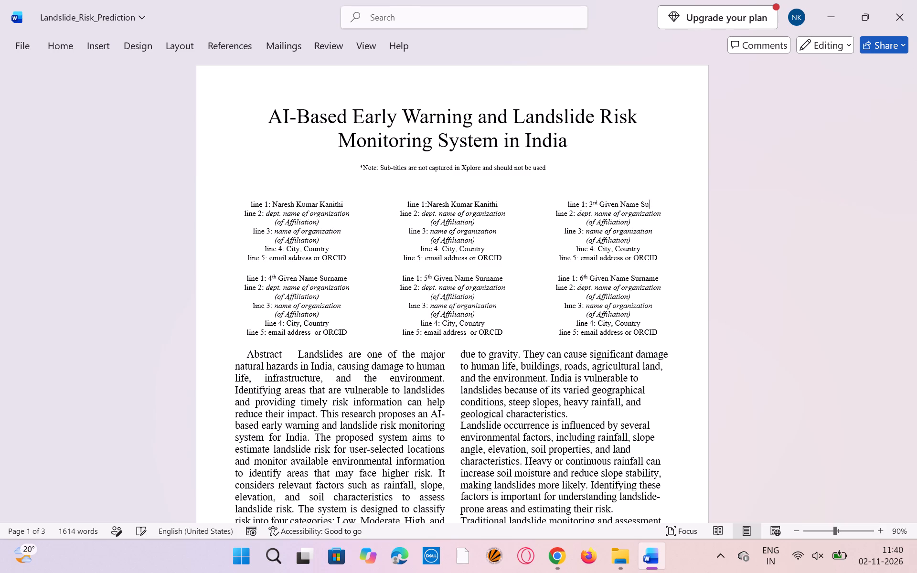
pyautogui.press('BackSpace')
pyautogui.press('BackSpace')
pyautogui.press('BackSpace')
pyautogui.press('BackSpace')
pyautogui.press('BackSpace')
pyautogui.press('BackSpace')
pyautogui.press('BackSpace')
pyautogui.press('BackSpace')
pyautogui.press('BackSpace')
pyautogui.press('BackSpace')
pyautogui.press('BackSpace')
pyautogui.press('BackSpace')
pyautogui.press('BackSpace')
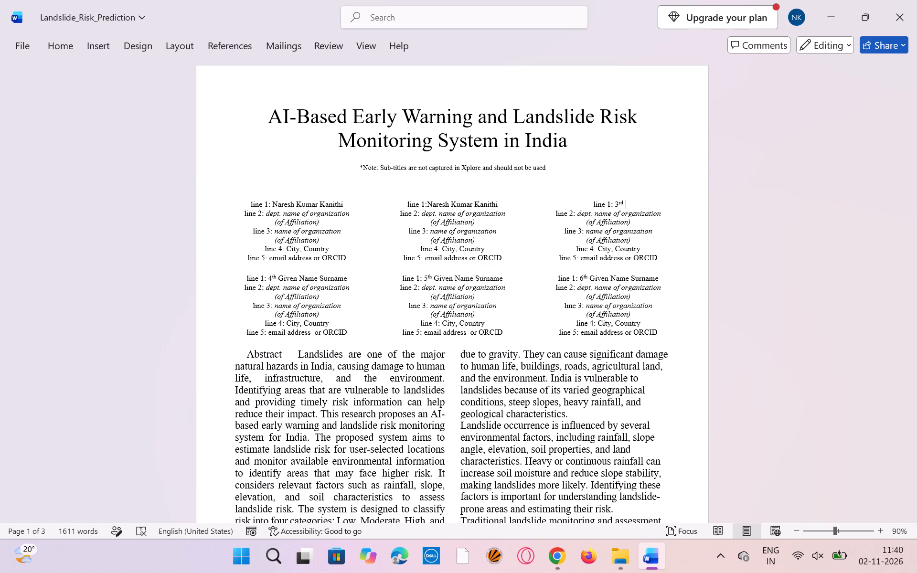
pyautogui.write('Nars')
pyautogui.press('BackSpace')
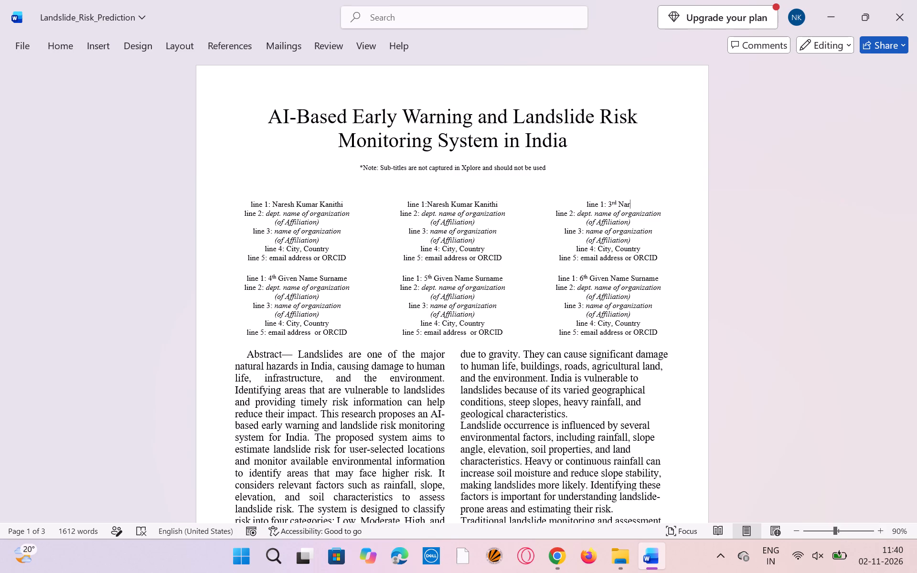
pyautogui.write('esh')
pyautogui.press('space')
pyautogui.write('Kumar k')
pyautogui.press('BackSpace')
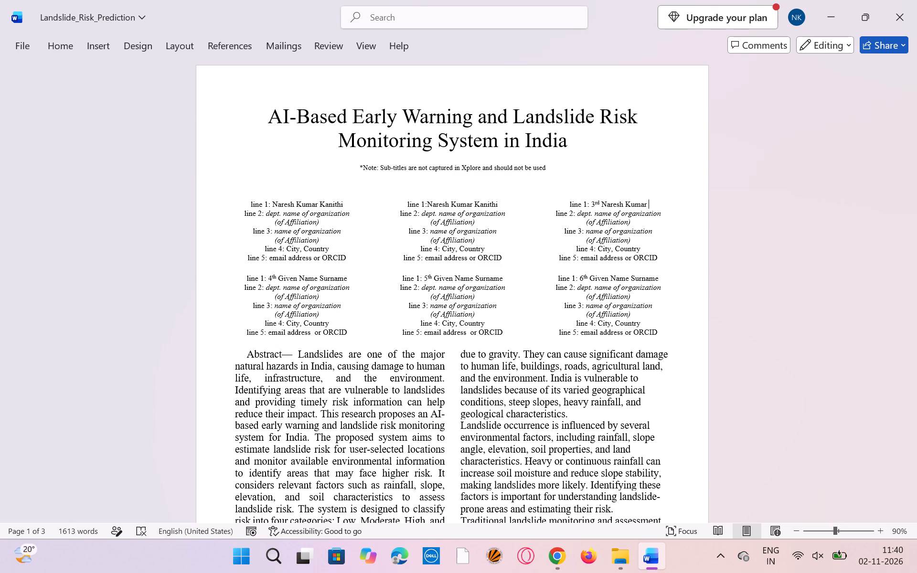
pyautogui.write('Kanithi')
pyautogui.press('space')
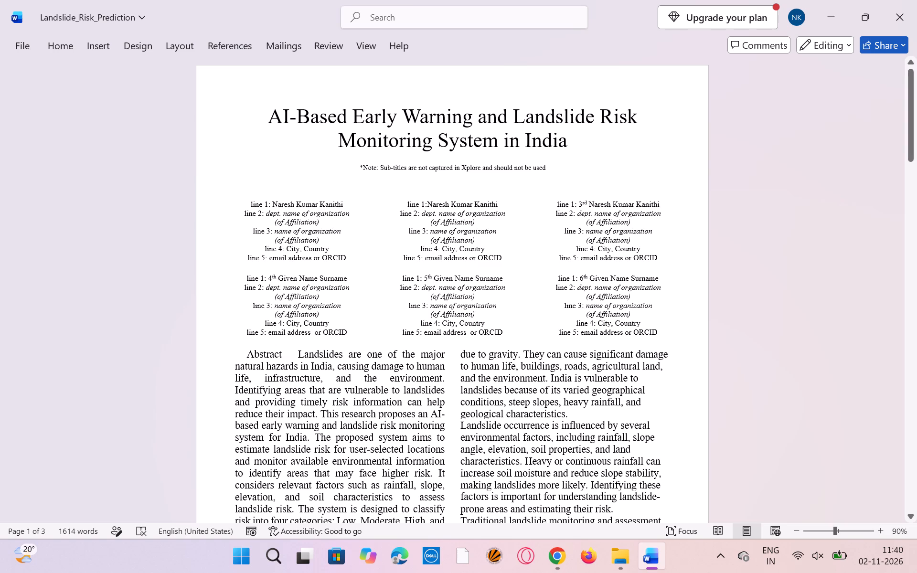
# Replace "Given Name Surname" after the "4th" ordinal on line 1 of the fourth author block with the same author's full name.
pyautogui.click(347, 273)
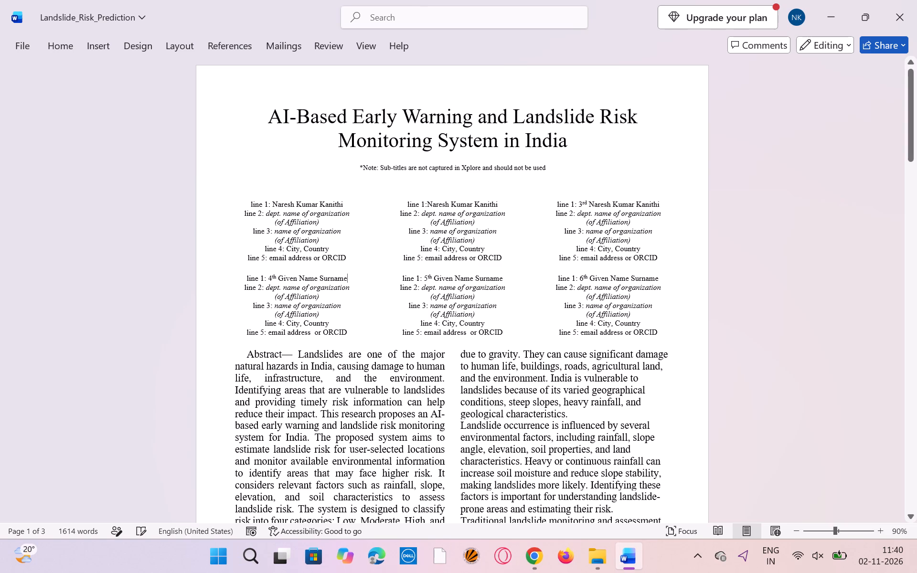
pyautogui.press('BackSpace')
pyautogui.press('BackSpace')
pyautogui.press('BackSpace')
pyautogui.press('BackSpace')
pyautogui.press('BackSpace')
pyautogui.press('BackSpace')
pyautogui.press('BackSpace')
pyautogui.press('BackSpace')
pyautogui.press('BackSpace')
pyautogui.press('BackSpace')
pyautogui.press('BackSpace')
pyautogui.press('BackSpace')
pyautogui.press('BackSpace')
pyautogui.press('BackSpace')
pyautogui.press('BackSpace')
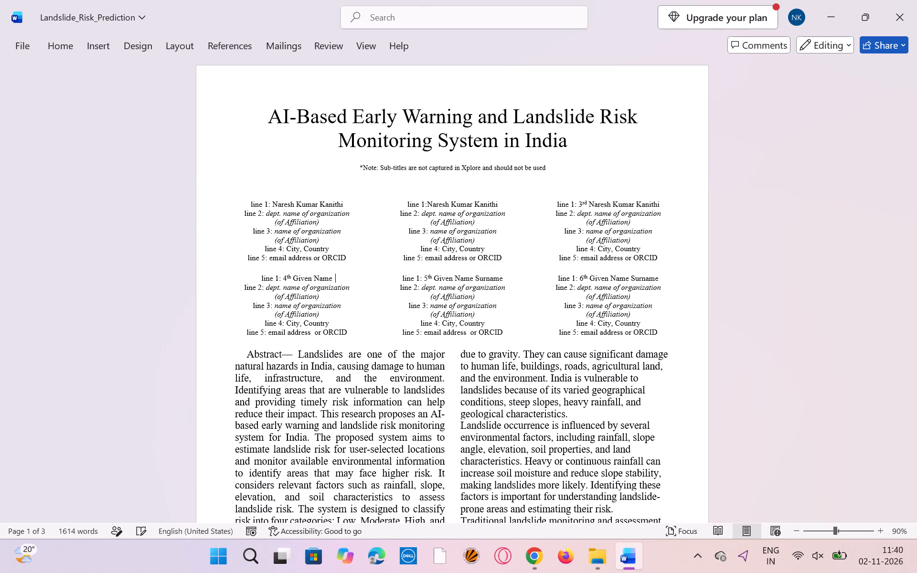
pyautogui.press('BackSpace')
pyautogui.press('BackSpace')
pyautogui.press('BackSpace')
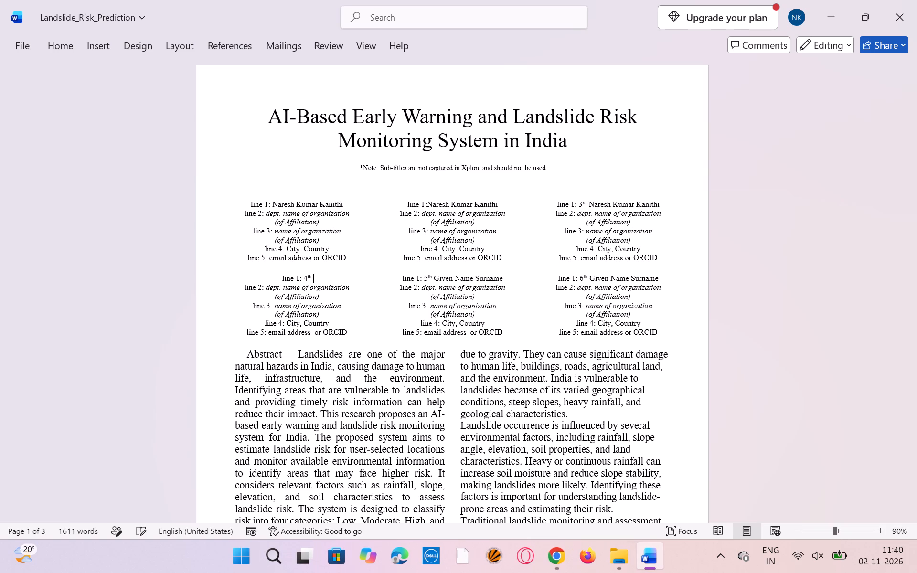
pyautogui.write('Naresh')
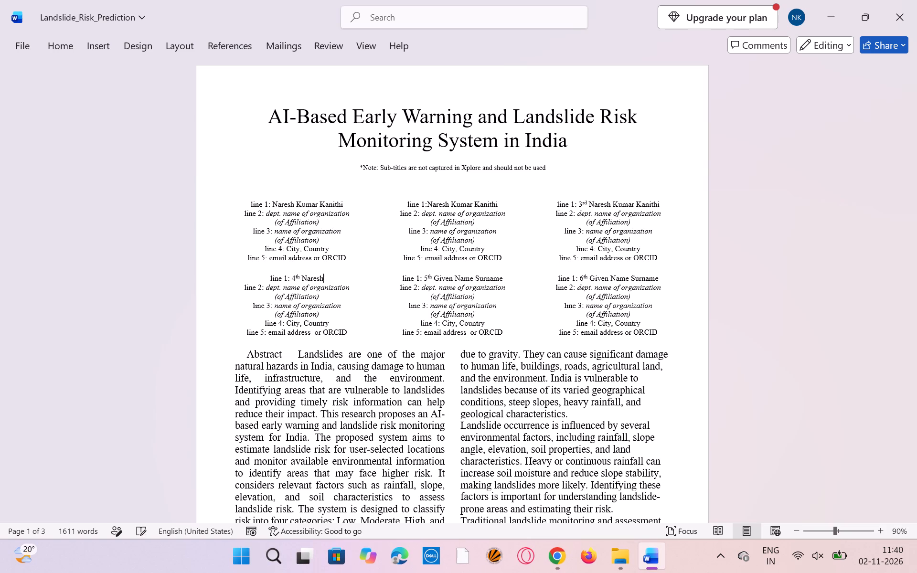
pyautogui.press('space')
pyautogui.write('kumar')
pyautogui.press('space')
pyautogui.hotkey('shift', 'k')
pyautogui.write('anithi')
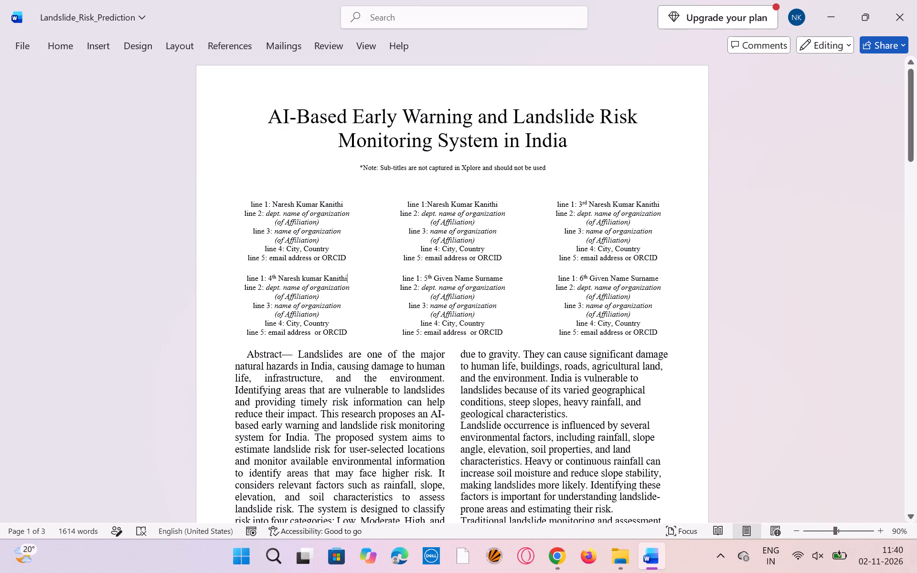
# Capitalize the first letter of the author's middle name on line 1 of the fourth author block.
pyautogui.click(305, 279)
pyautogui.press('BackSpace')
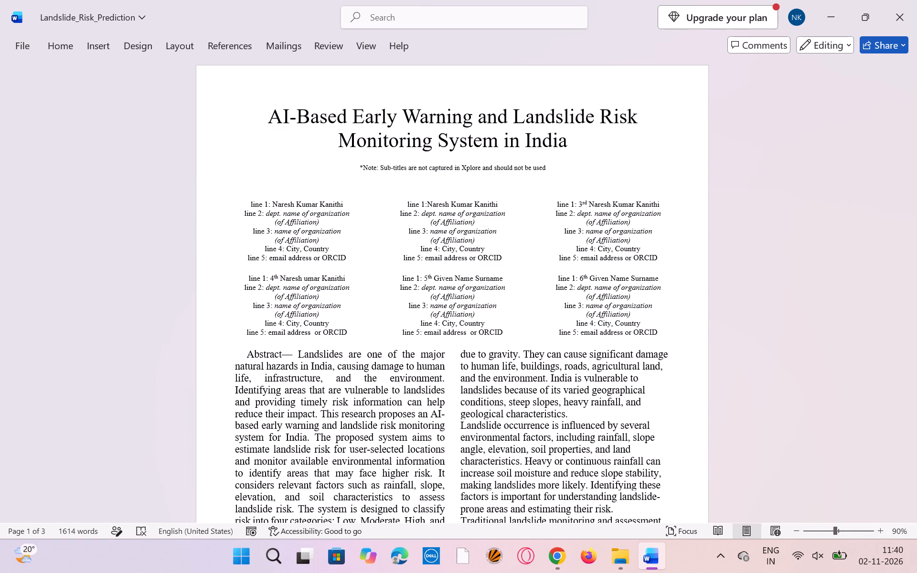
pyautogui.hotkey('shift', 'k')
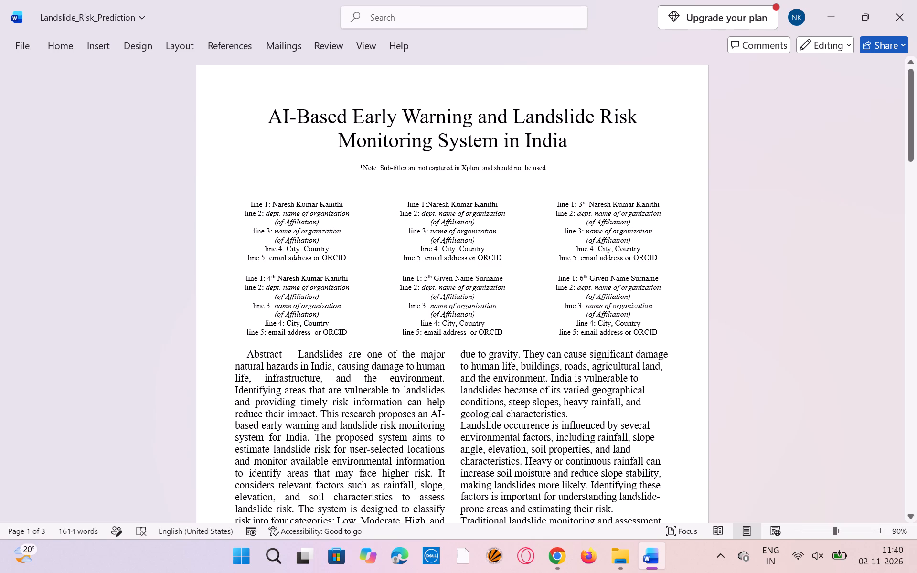
# Remove the "4th" ordinal before the author's name on line 1 of the fourth author block.
pyautogui.click(276, 274)
pyautogui.press('BackSpace')
pyautogui.press('BackSpace')
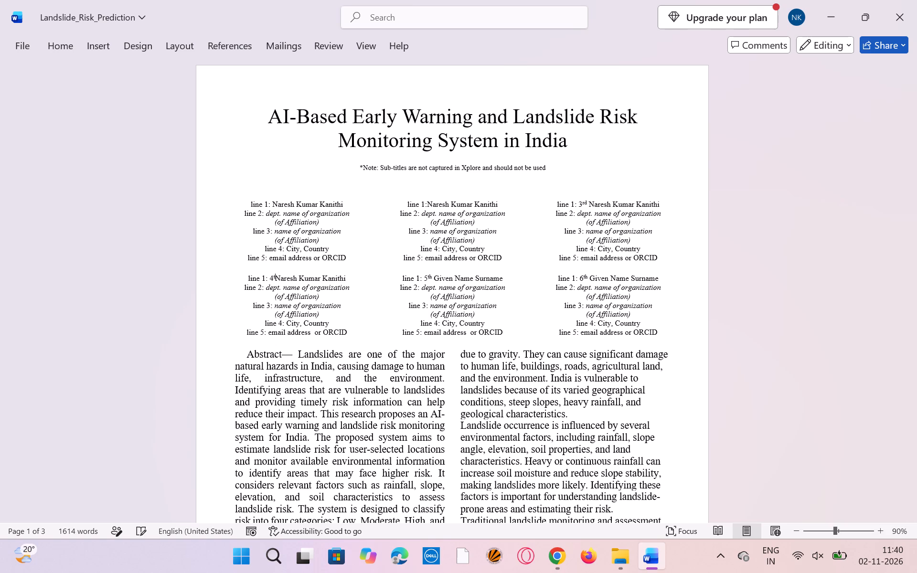
pyautogui.press('BackSpace')
pyautogui.press('BackSpace')
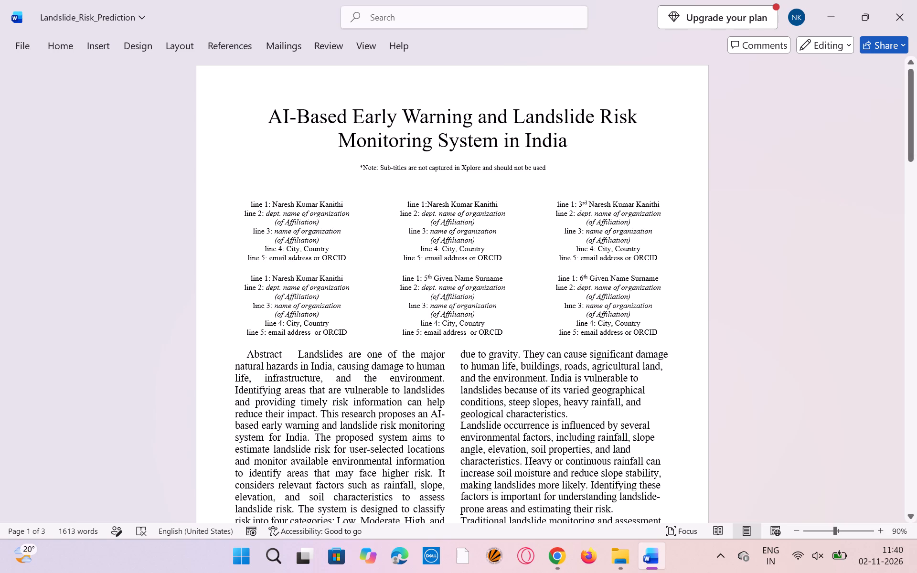
# Replace the "5th Given Name Surname" placeholder on line 1 of the fifth author block with the same author's full name.
pyautogui.click(505, 276)
pyautogui.press('BackSpace')
pyautogui.press('BackSpace')
pyautogui.press('BackSpace')
pyautogui.press('BackSpace')
pyautogui.press('BackSpace')
pyautogui.press('BackSpace')
pyautogui.press('BackSpace')
pyautogui.press('BackSpace')
pyautogui.press('BackSpace')
pyautogui.press('BackSpace')
pyautogui.press('BackSpace')
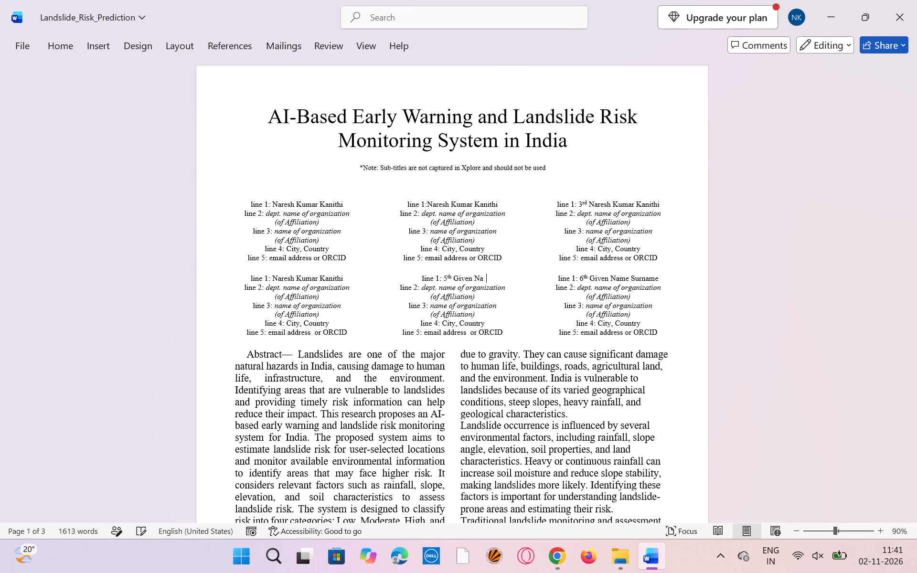
pyautogui.press('BackSpace')
pyautogui.press('BackSpace')
pyautogui.press('BackSpace')
pyautogui.press('BackSpace')
pyautogui.press('BackSpace')
pyautogui.press('BackSpace')
pyautogui.press('BackSpace')
pyautogui.press('BackSpace')
pyautogui.press('BackSpace')
pyautogui.press('BackSpace')
pyautogui.press('BackSpace')
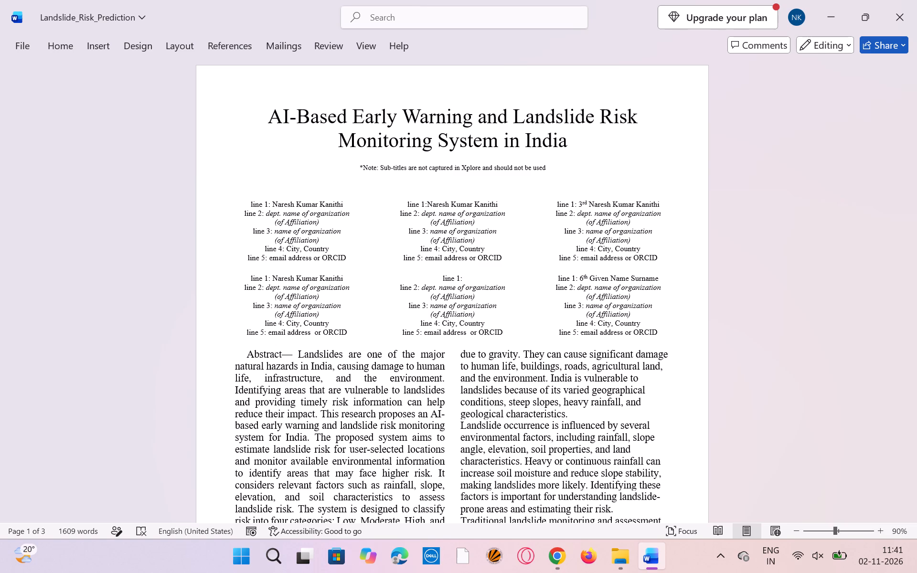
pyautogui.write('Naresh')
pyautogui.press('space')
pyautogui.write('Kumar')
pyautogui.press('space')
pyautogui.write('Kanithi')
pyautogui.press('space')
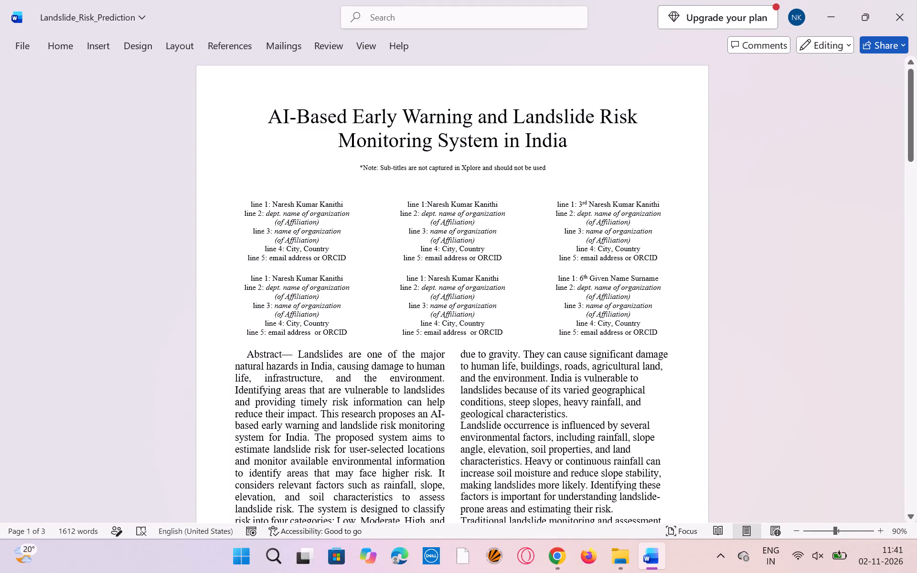
# Clear the "6th Given Name Surname" placeholder from line 1 of the sixth author block.
pyautogui.click(661, 275)
pyautogui.press('BackSpace')
pyautogui.press('BackSpace')
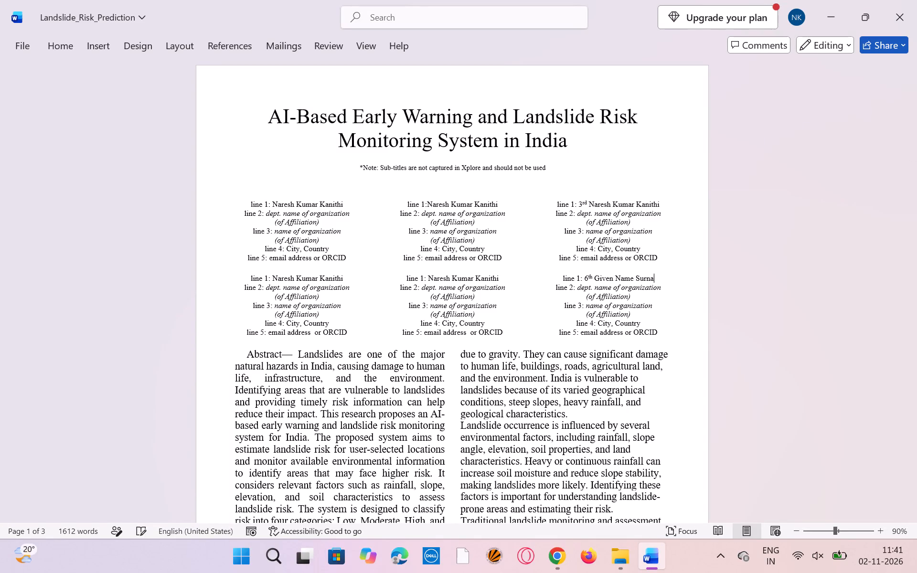
pyautogui.press('BackSpace')
pyautogui.press('BackSpace')
pyautogui.press('BackSpace')
pyautogui.press('BackSpace')
pyautogui.press('BackSpace')
pyautogui.press('BackSpace')
pyautogui.press('BackSpace')
pyautogui.press('BackSpace')
pyautogui.press('BackSpace')
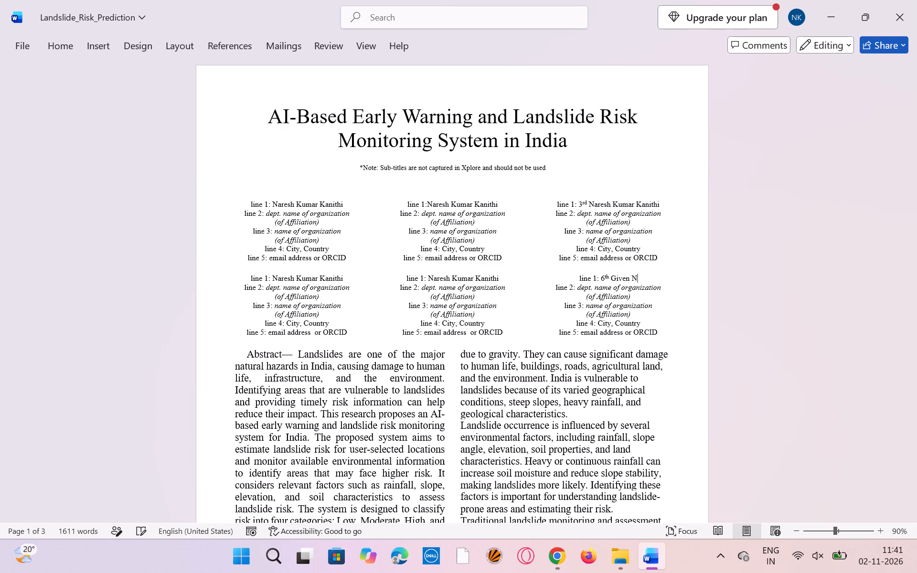
pyautogui.press('BackSpace')
pyautogui.press('BackSpace')
pyautogui.press('BackSpace')
pyautogui.press('BackSpace')
pyautogui.press('BackSpace')
pyautogui.press('BackSpace')
pyautogui.press('BackSpace')
pyautogui.press('BackSpace')
pyautogui.press('BackSpace')
pyautogui.press('BackSpace')
pyautogui.press('BackSpace')
pyautogui.press('BackSpace')
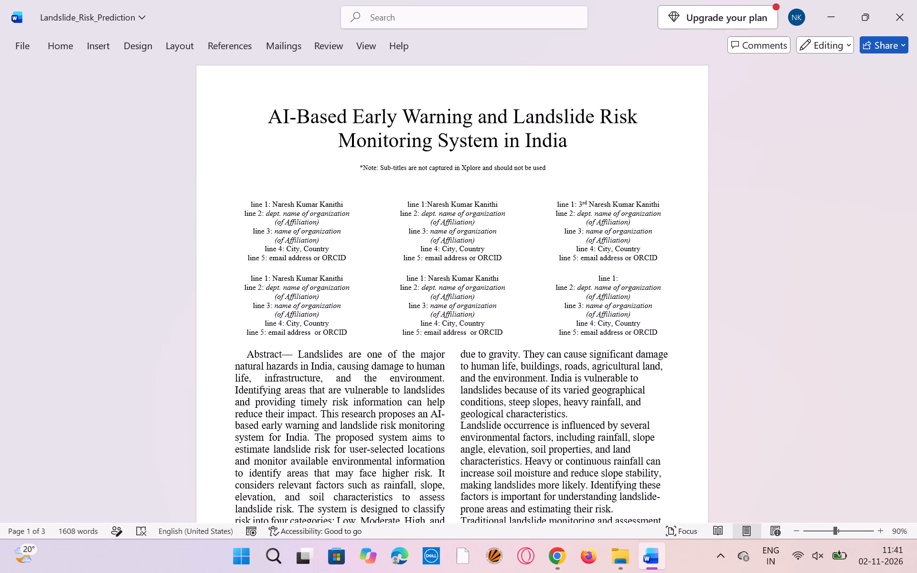
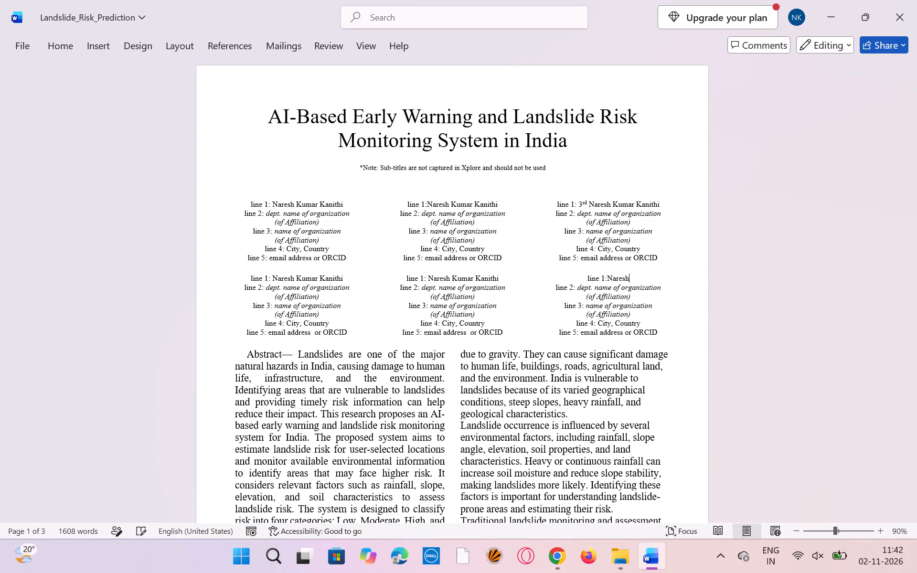
# Complete the author's name on line 1 of the sixth author block by adding the middle name and surname.
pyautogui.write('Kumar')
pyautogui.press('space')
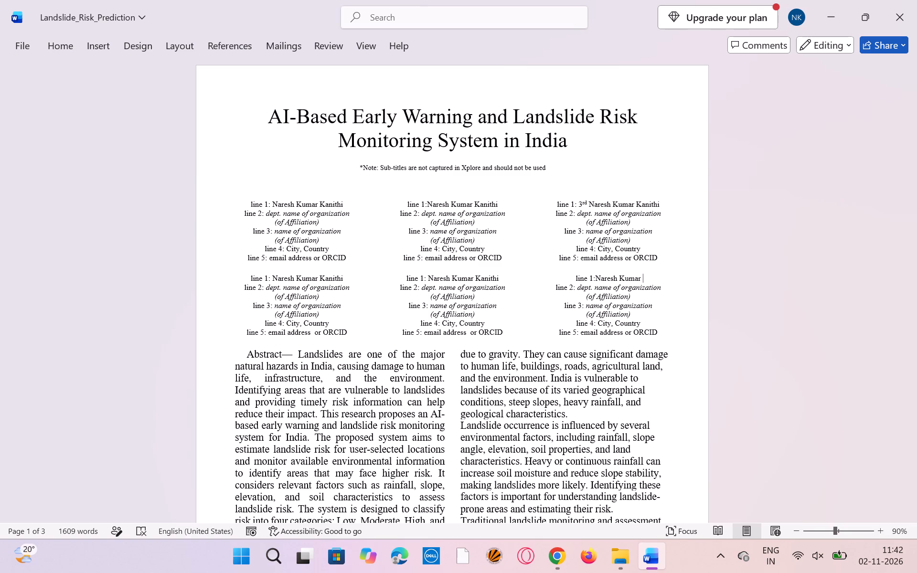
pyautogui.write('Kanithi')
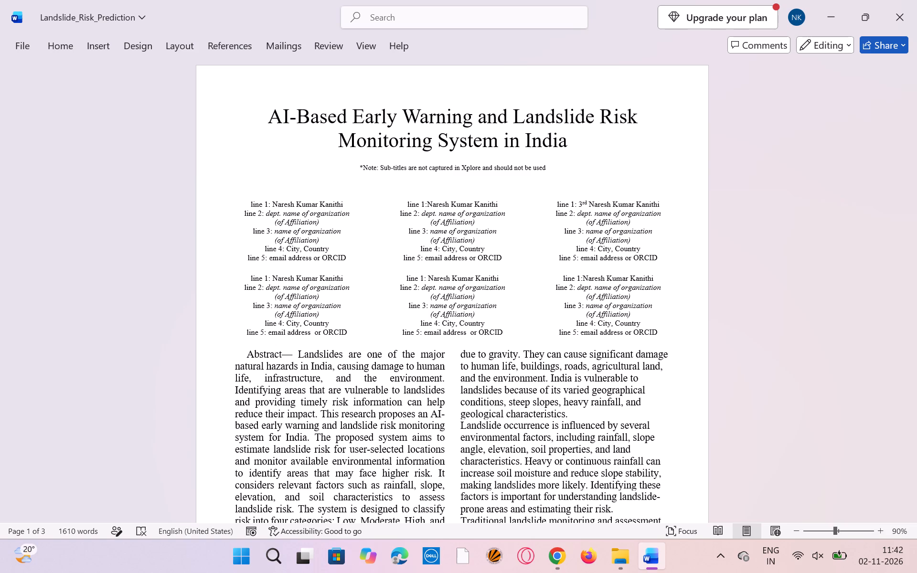
# Replace the "email address or ORCID" placeholder on line 5 of the first author block with the author's email address.
pyautogui.click(343, 254)
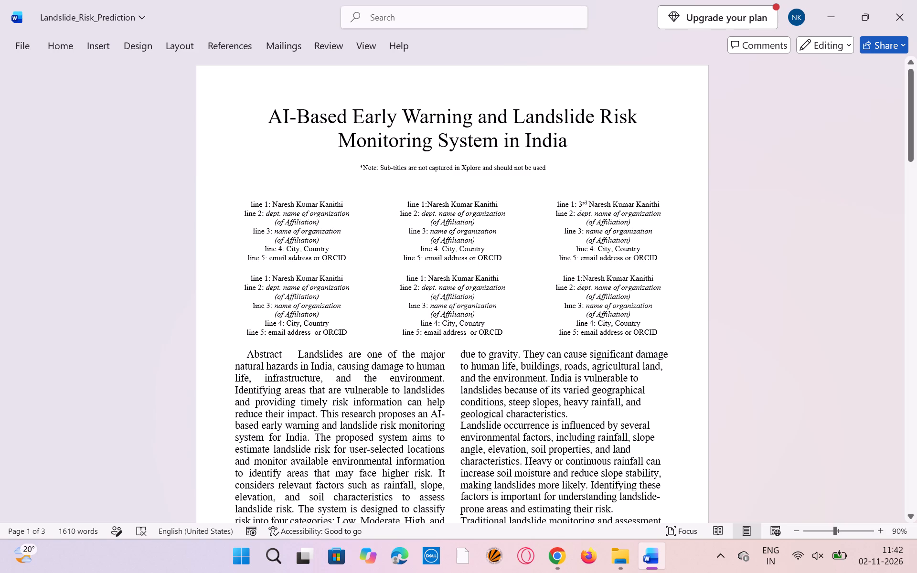
pyautogui.press('BackSpace')
pyautogui.press('BackSpace')
pyautogui.press('BackSpace')
pyautogui.press('BackSpace')
pyautogui.press('BackSpace')
pyautogui.press('BackSpace')
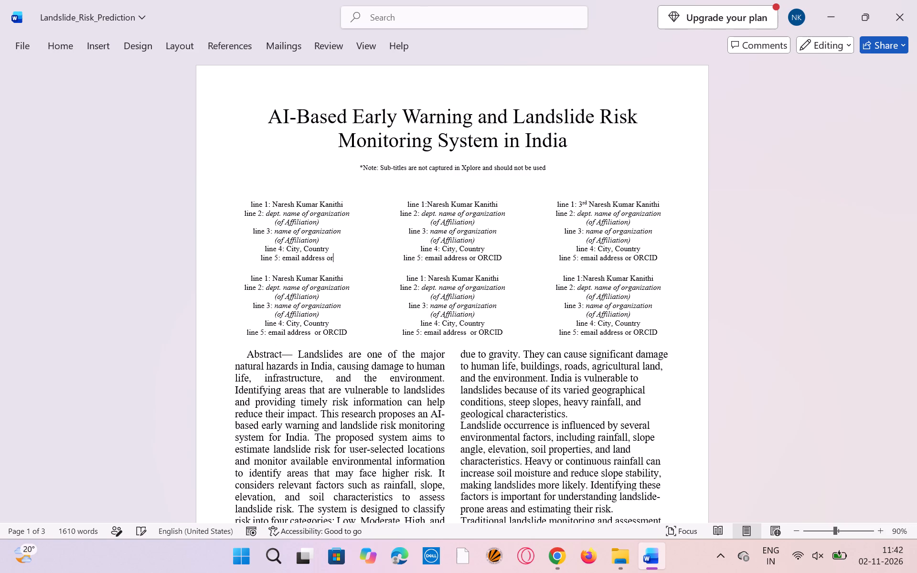
pyautogui.press('BackSpace')
pyautogui.press('BackSpace')
pyautogui.press('BackSpace')
pyautogui.press('BackSpace')
pyautogui.press('BackSpace')
pyautogui.press('BackSpace')
pyautogui.press('BackSpace')
pyautogui.press('BackSpace')
pyautogui.press('BackSpace')
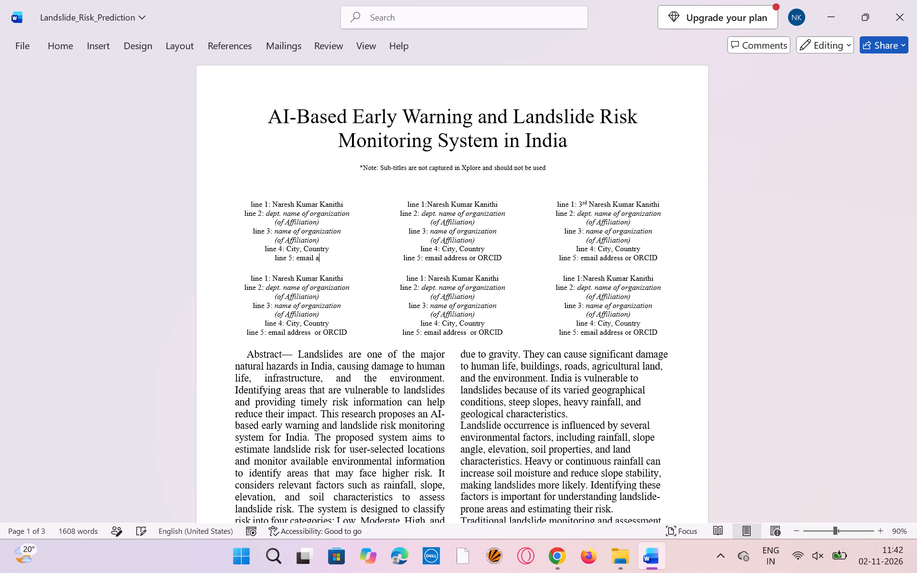
pyautogui.press('BackSpace')
pyautogui.press('BackSpace')
pyautogui.press('BackSpace')
pyautogui.press('BackSpace')
pyautogui.press('BackSpace')
pyautogui.press('BackSpace')
pyautogui.press('BackSpace')
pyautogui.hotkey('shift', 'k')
pyautogui.press('BackSpace')
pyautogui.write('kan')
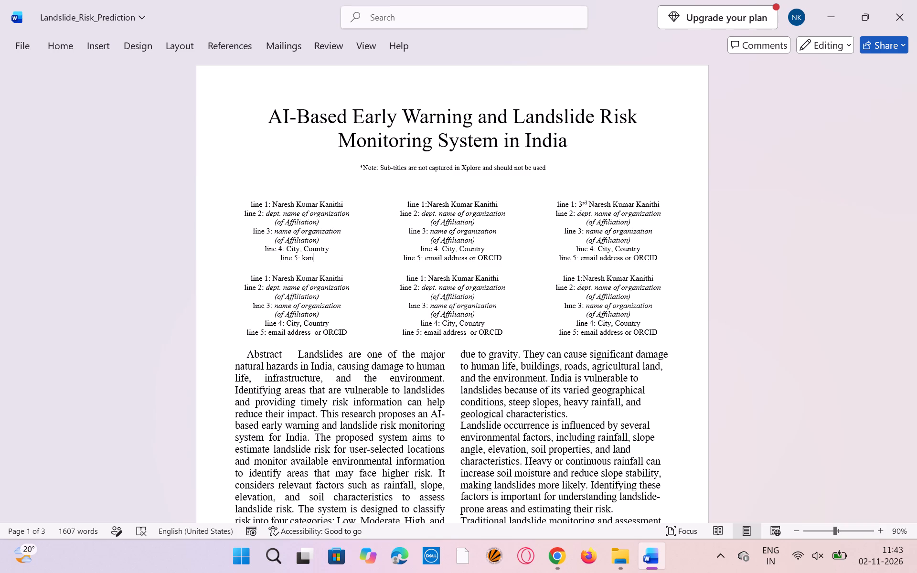
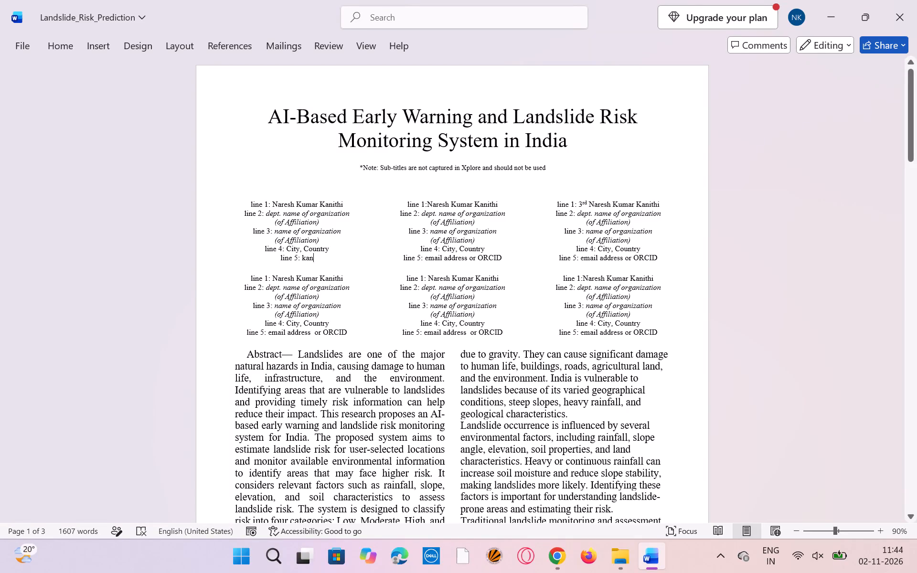
# Continue entering the author's email address on line 5 of the first author block, in lowercase and without spaces.
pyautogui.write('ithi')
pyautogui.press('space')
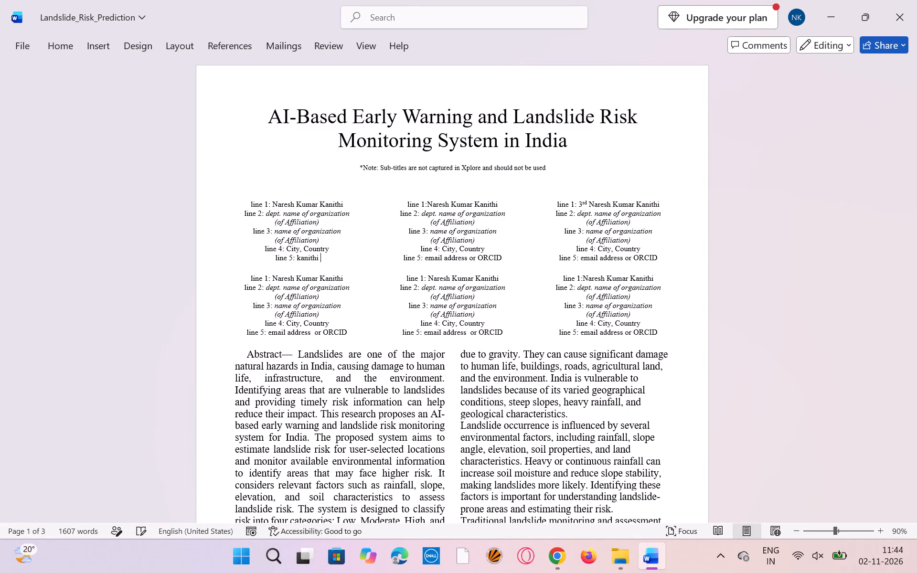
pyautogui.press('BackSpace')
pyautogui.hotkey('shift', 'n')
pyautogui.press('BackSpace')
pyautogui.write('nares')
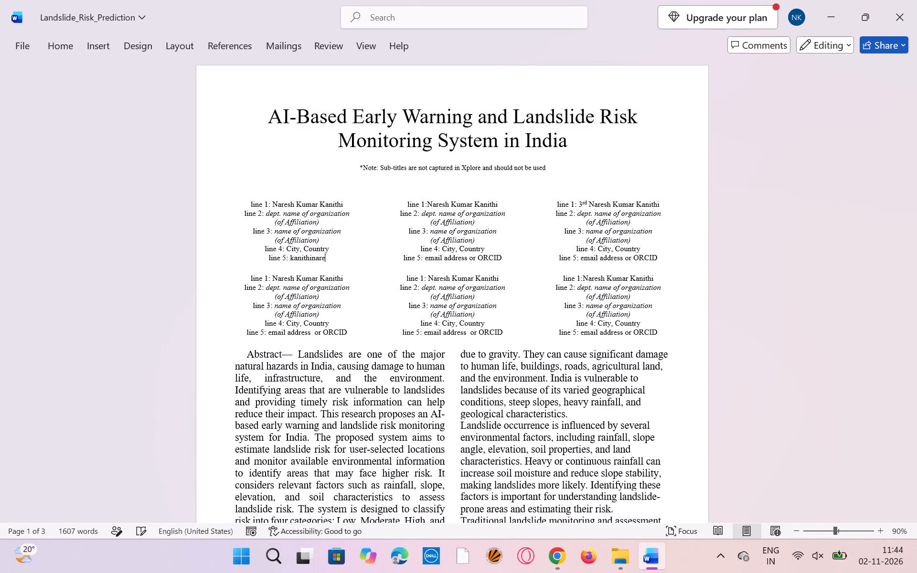
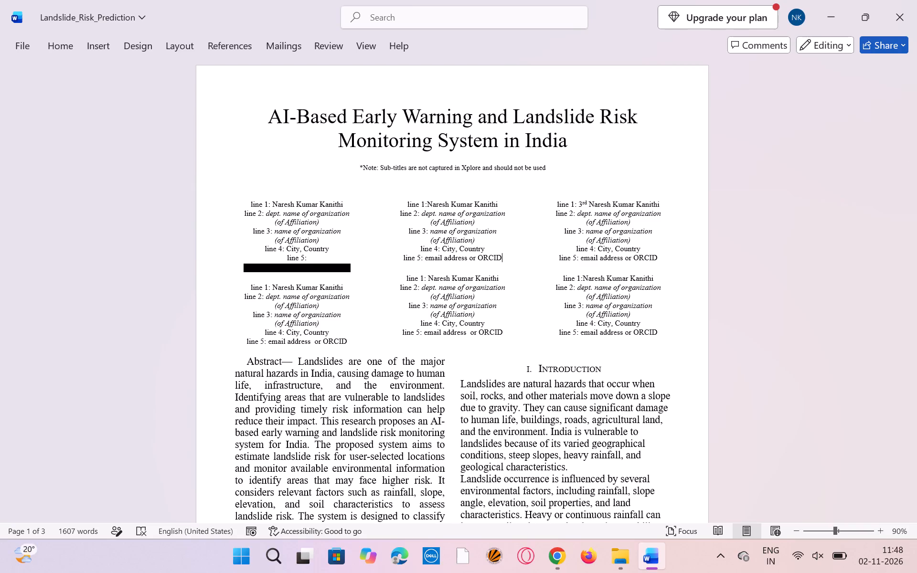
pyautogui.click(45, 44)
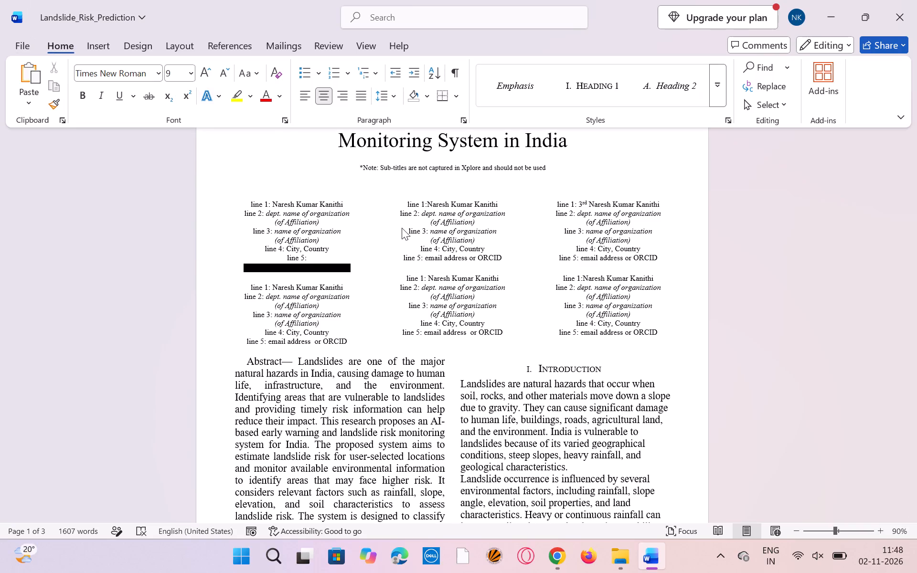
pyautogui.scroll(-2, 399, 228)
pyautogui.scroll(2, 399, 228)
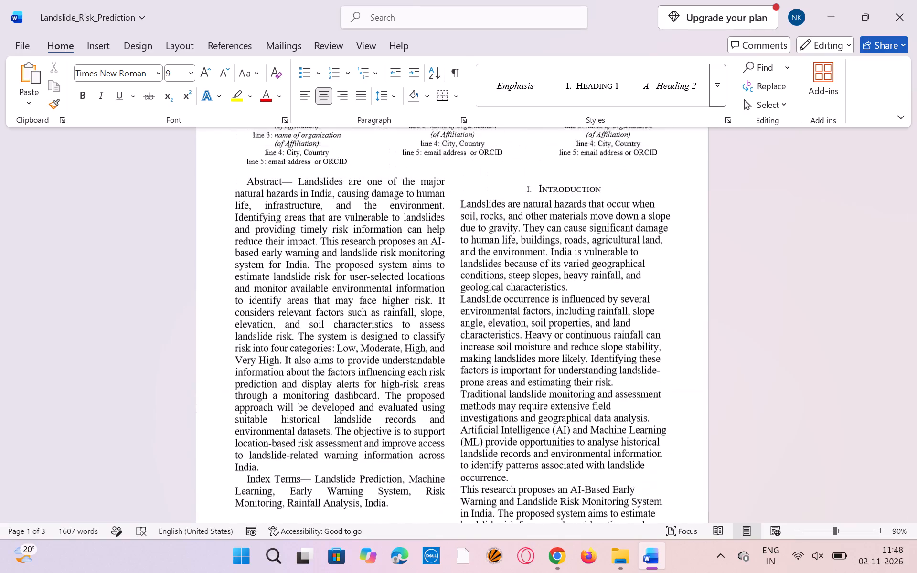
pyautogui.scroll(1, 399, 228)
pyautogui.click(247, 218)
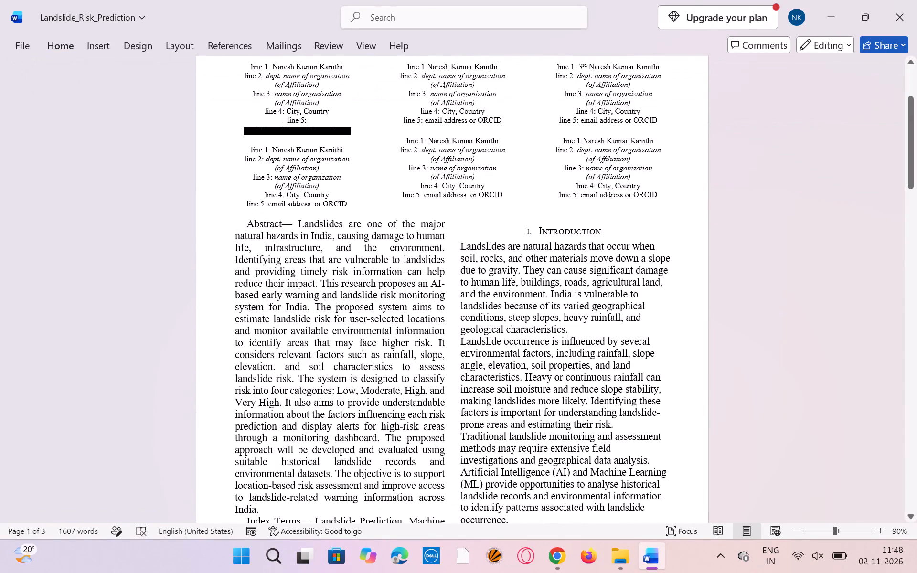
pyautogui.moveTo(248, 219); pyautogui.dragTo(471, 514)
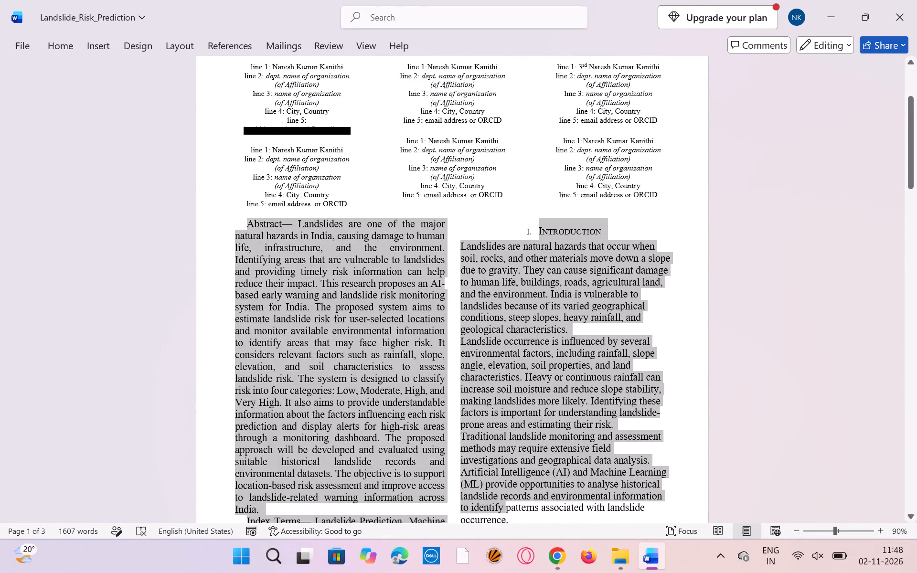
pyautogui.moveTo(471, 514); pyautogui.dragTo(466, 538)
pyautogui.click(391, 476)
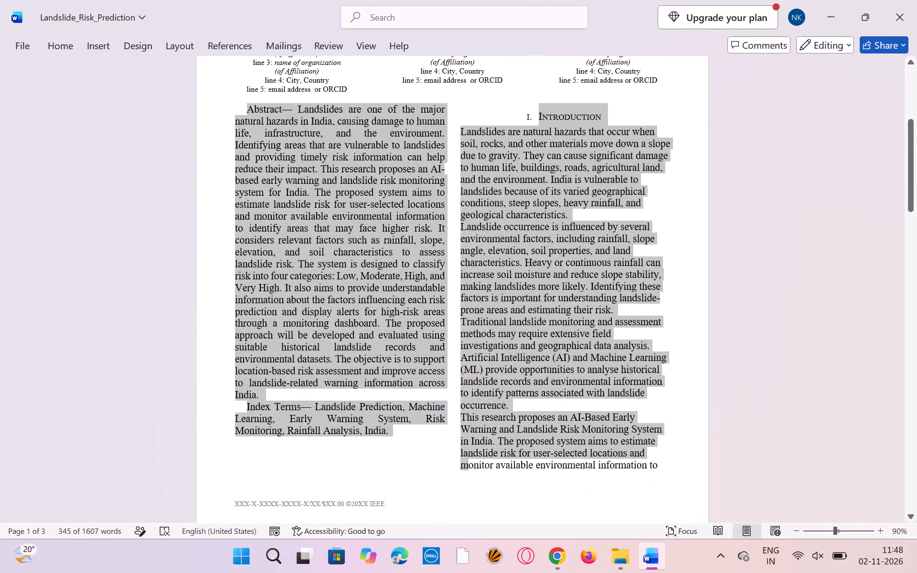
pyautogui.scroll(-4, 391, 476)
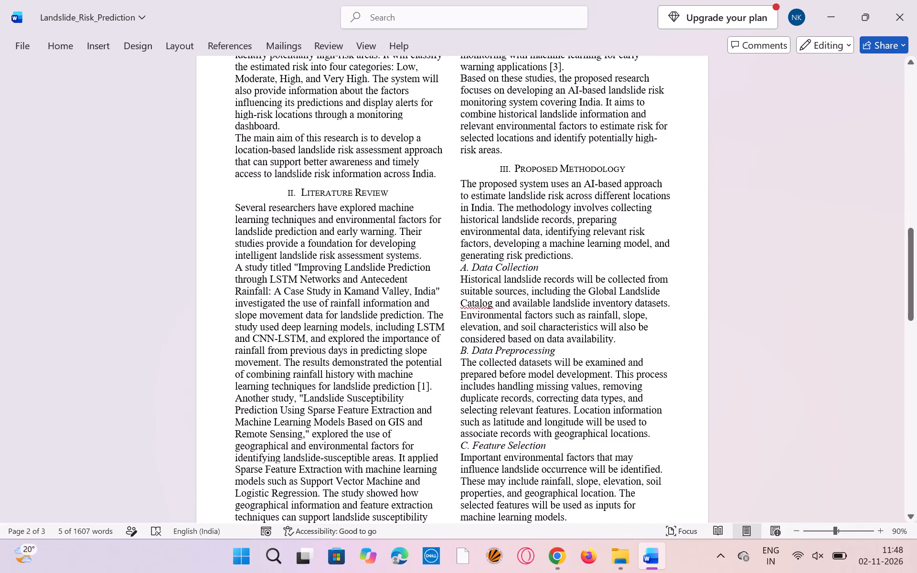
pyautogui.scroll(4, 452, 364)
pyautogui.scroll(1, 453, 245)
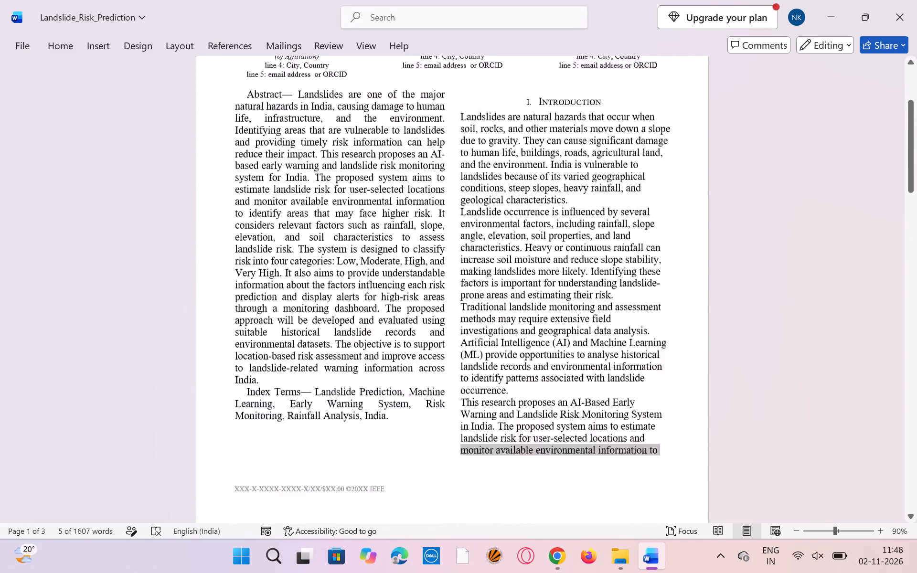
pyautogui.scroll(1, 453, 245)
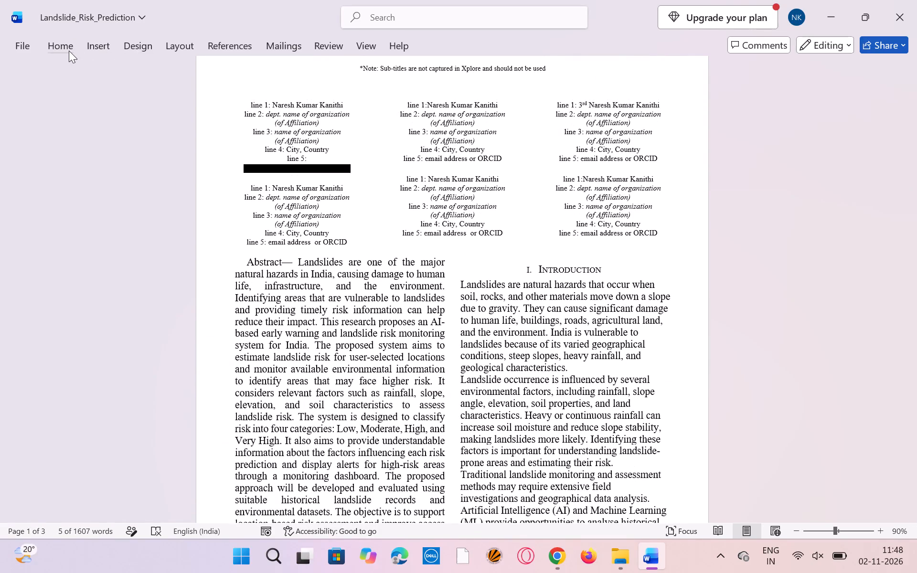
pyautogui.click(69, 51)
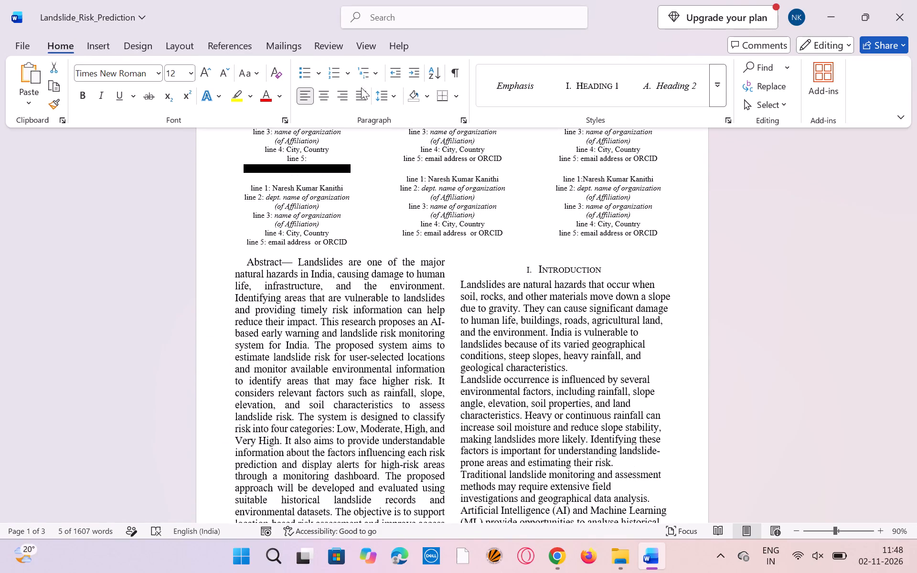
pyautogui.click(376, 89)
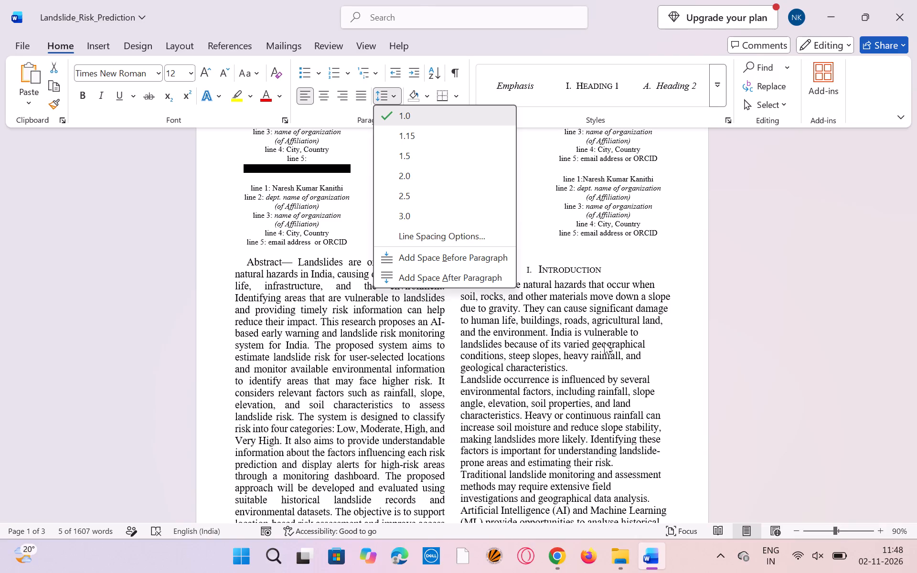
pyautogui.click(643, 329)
# Move the Introduction heading text into the "Landslide occurrence" paragraph, just before its last word "risk".
pyautogui.tripleClick(466, 277)
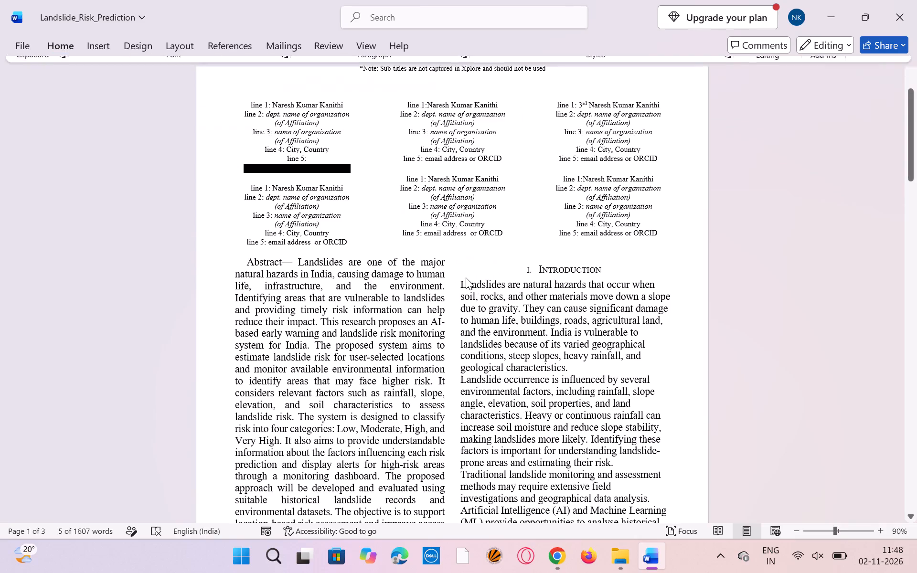
pyautogui.moveTo(454, 276); pyautogui.dragTo(600, 467)
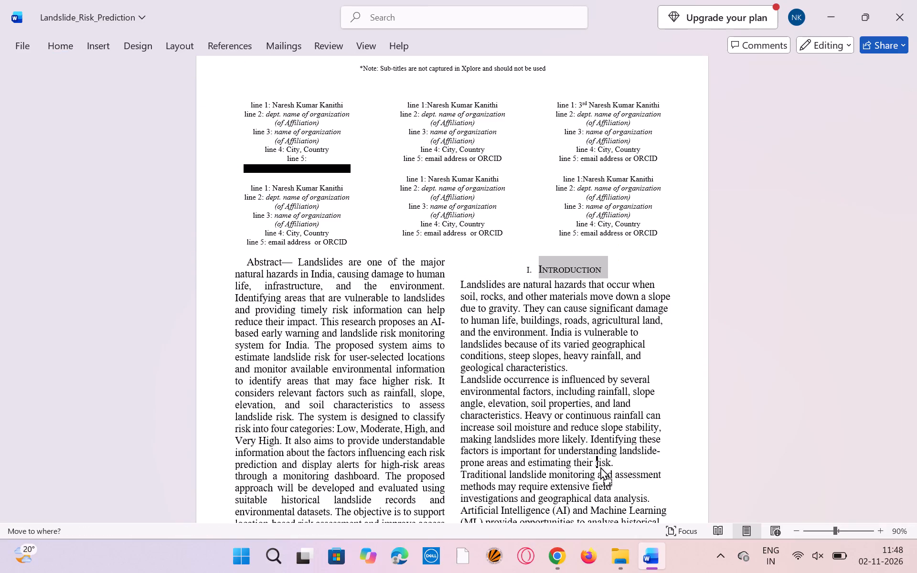
pyautogui.moveTo(600, 467); pyautogui.dragTo(599, 460)
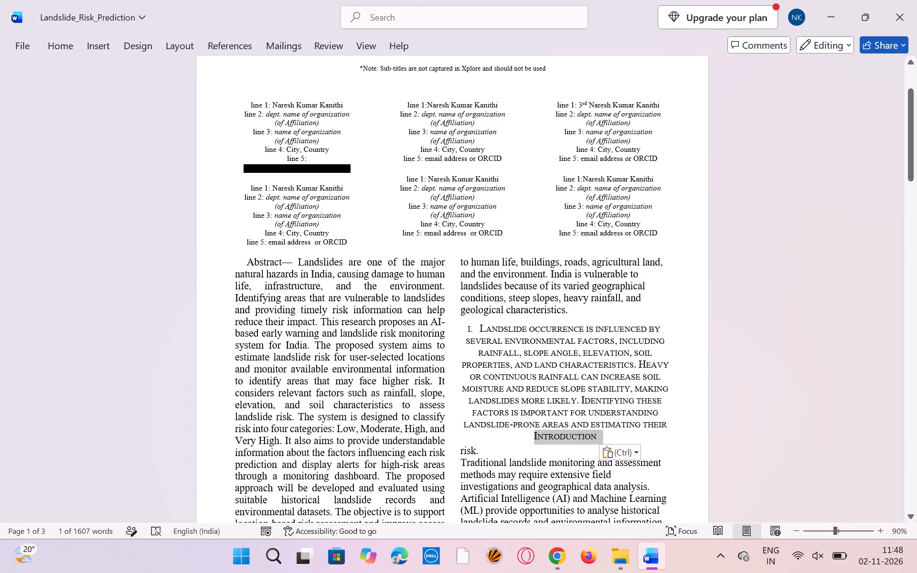
# Set 1.5 line spacing for the body text from the first Introduction paragraph through the Dataset Description section.
pyautogui.moveTo(459, 263); pyautogui.dragTo(661, 560)
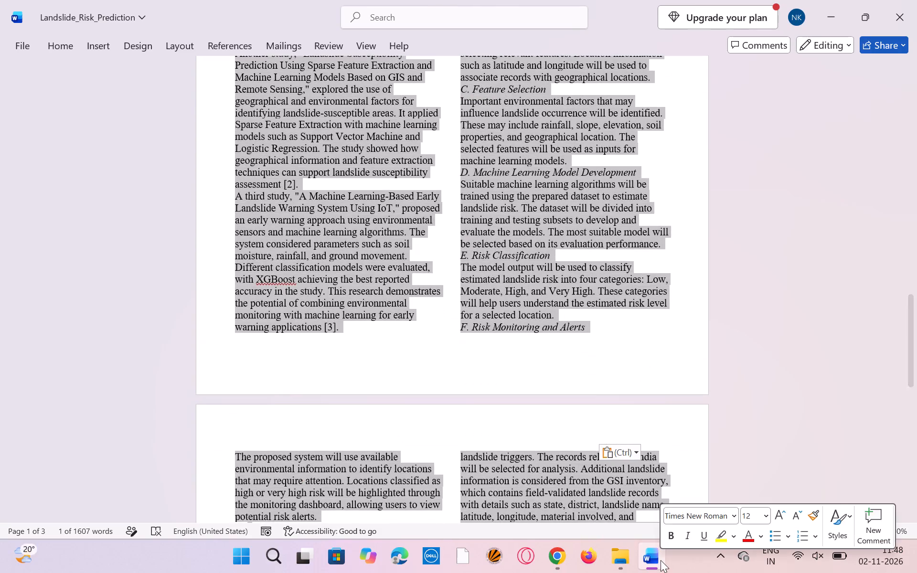
pyautogui.click(66, 44)
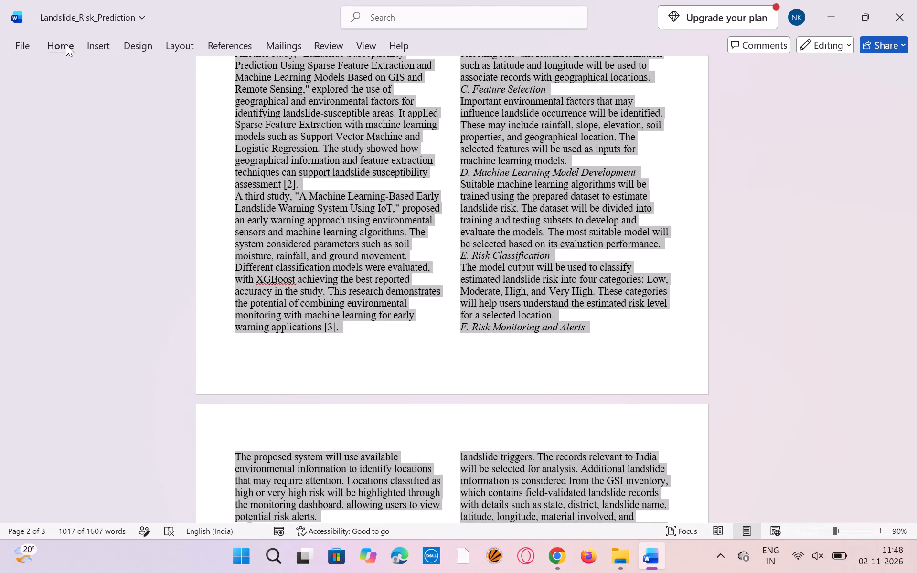
pyautogui.click(388, 98)
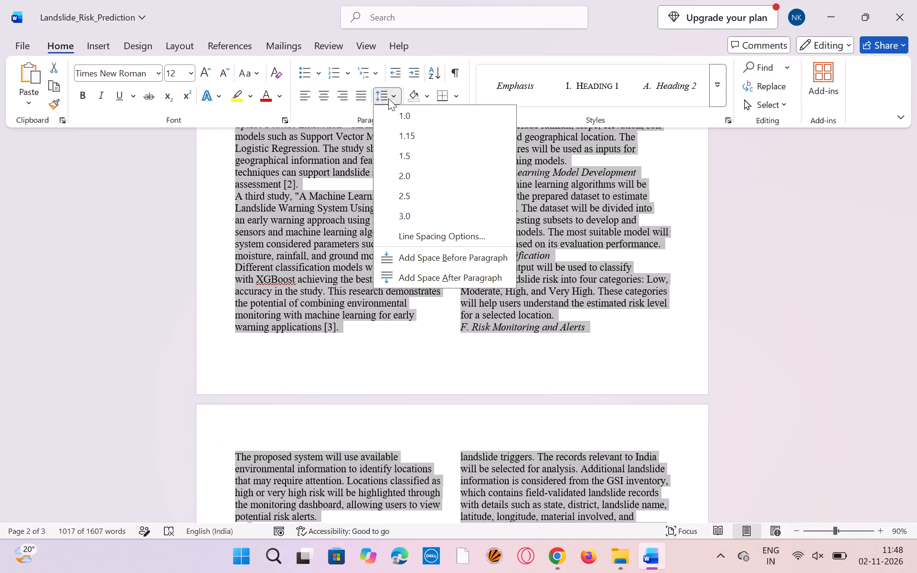
pyautogui.click(403, 152)
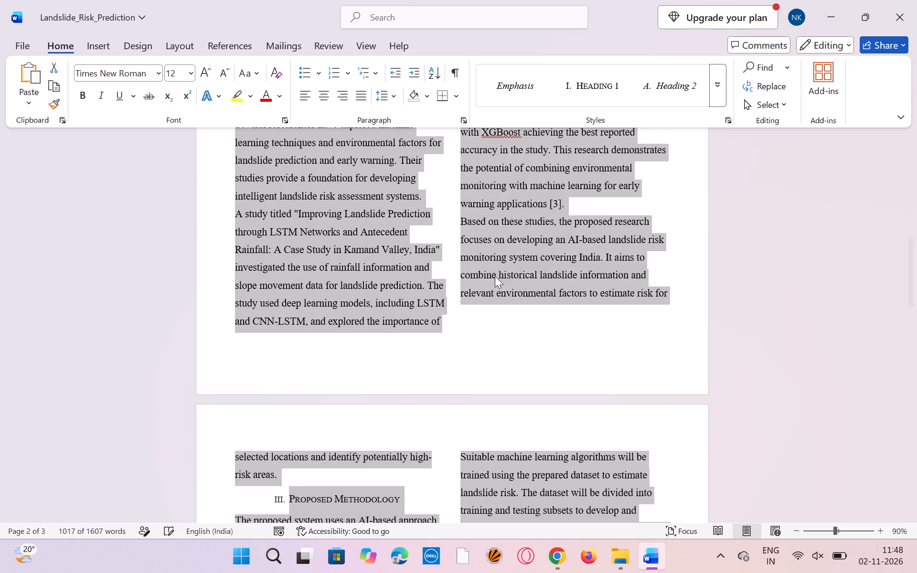
pyautogui.click(514, 323)
pyautogui.click(514, 323)
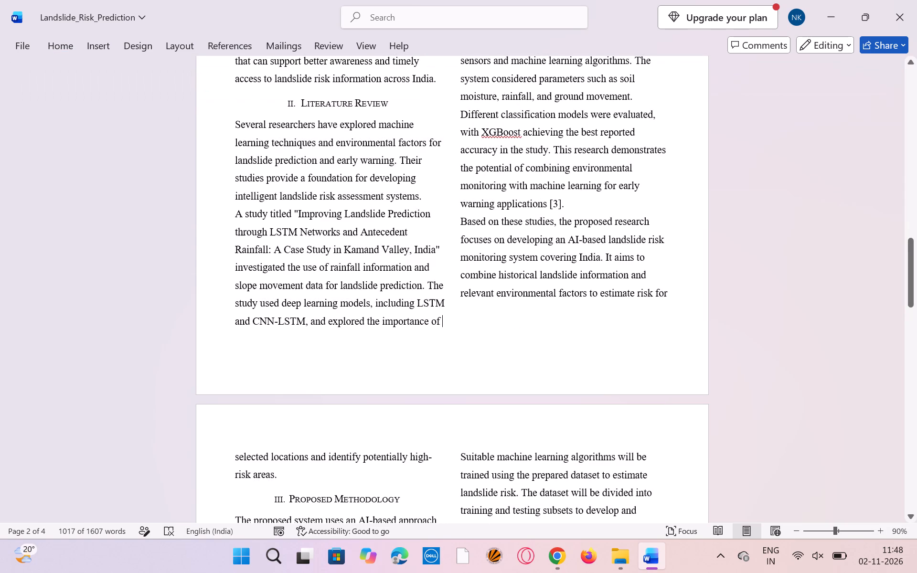
# Review the line spacing and page layout across the whole paper, from the abstract to the Implementation section.
pyautogui.scroll(5, 514, 323)
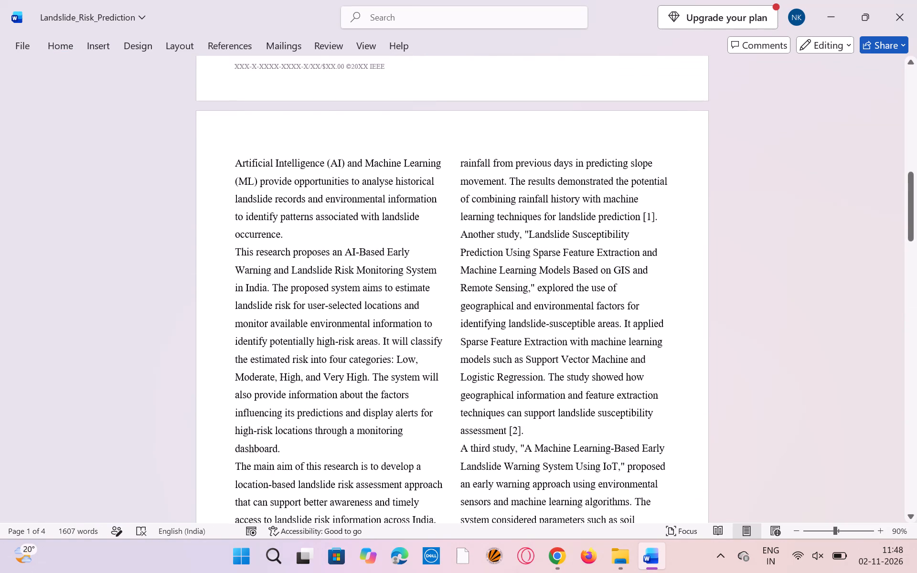
pyautogui.scroll(2, 514, 323)
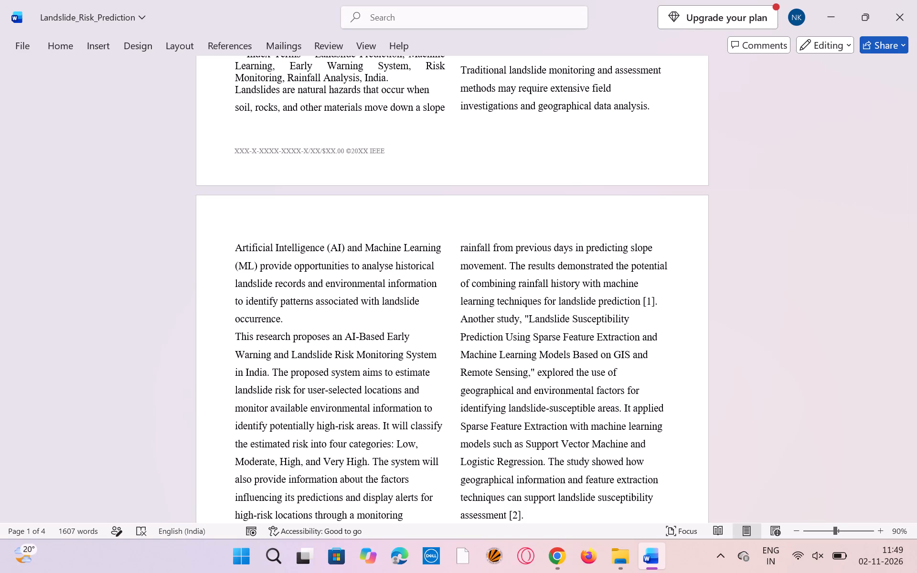
pyautogui.keyDown('ctrl'); pyautogui.scroll(4, 582, 326); pyautogui.keyUp('ctrl')
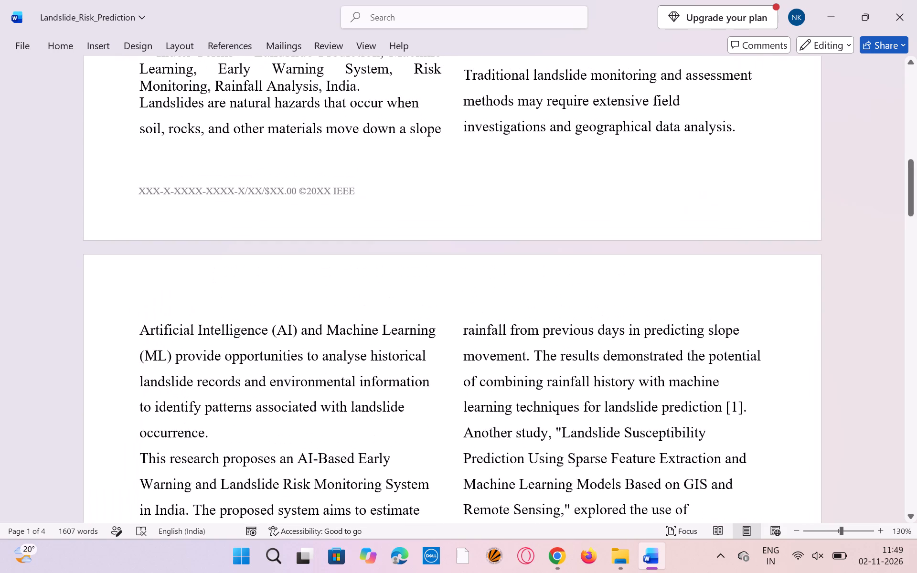
pyautogui.keyDown('ctrl'); pyautogui.scroll(-7, 582, 326); pyautogui.keyUp('ctrl')
pyautogui.scroll(-1, 582, 326)
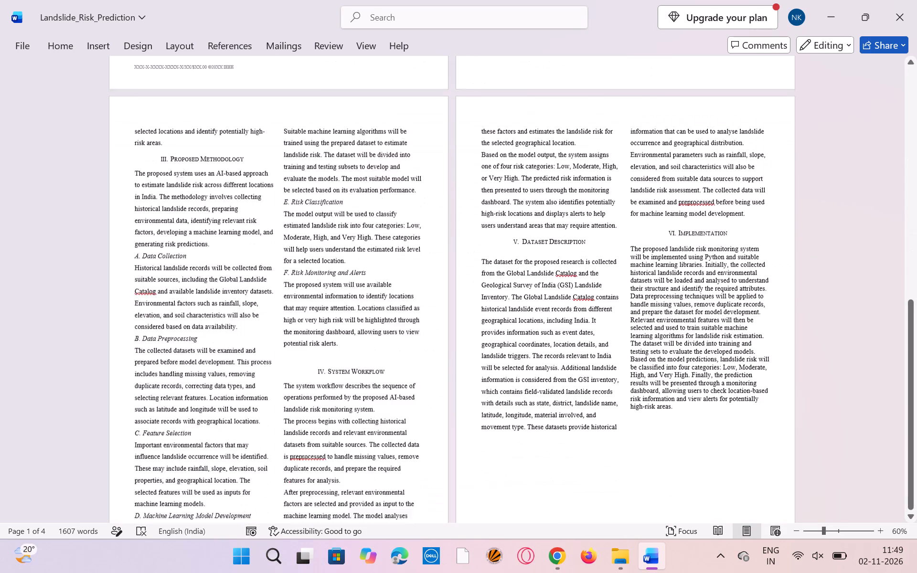
pyautogui.scroll(-1, 582, 326)
pyautogui.keyDown('ctrl'); pyautogui.scroll(-4, 582, 326); pyautogui.keyUp('ctrl')
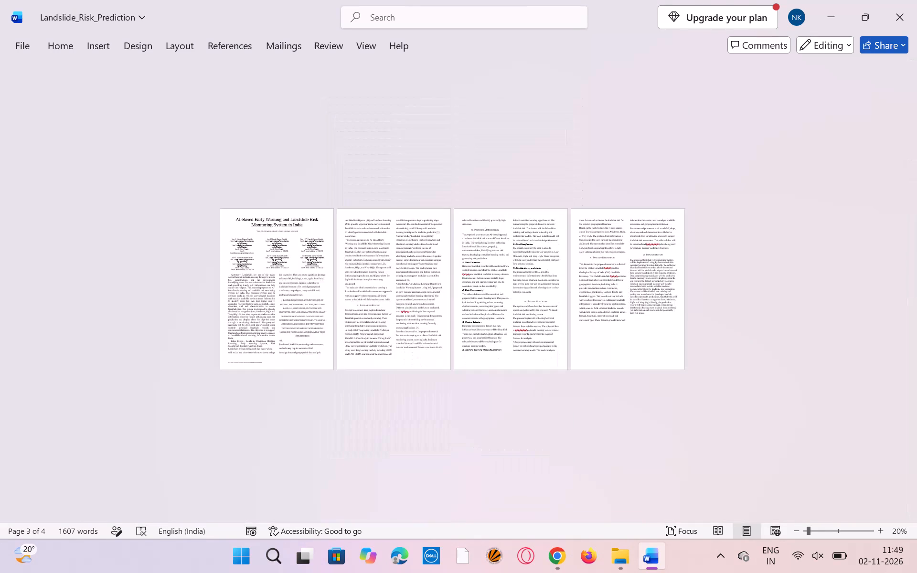
pyautogui.keyDown('ctrl'); pyautogui.scroll(7, 582, 326); pyautogui.keyUp('ctrl')
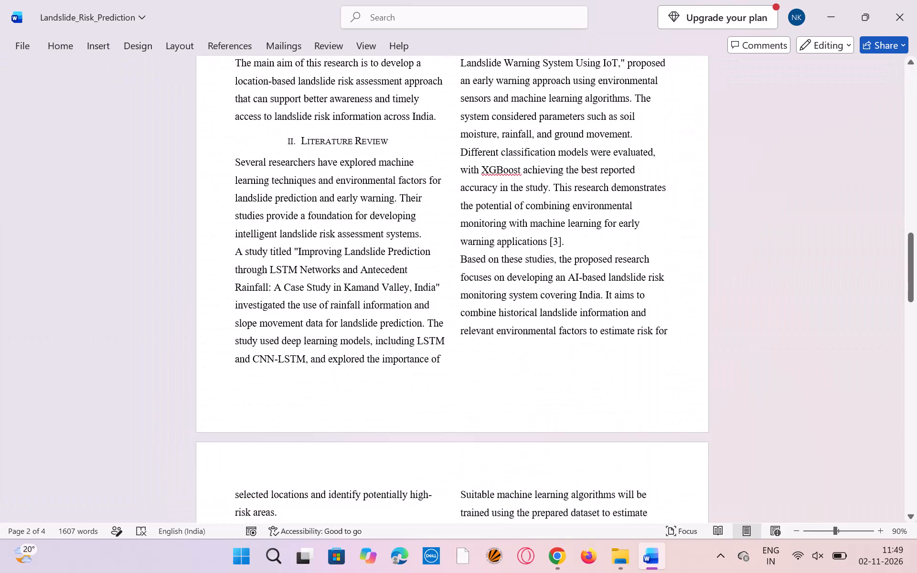
pyautogui.scroll(5, 582, 326)
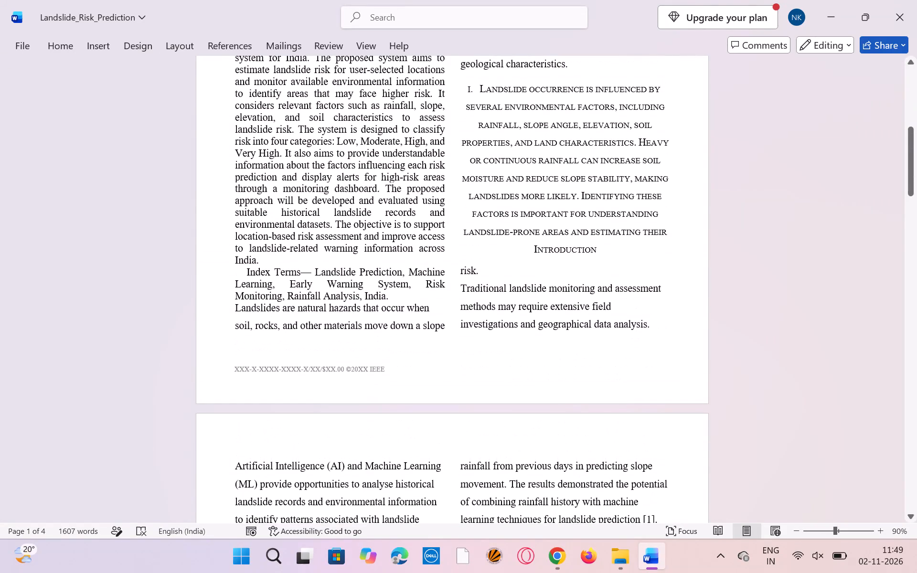
pyautogui.scroll(-4, 582, 326)
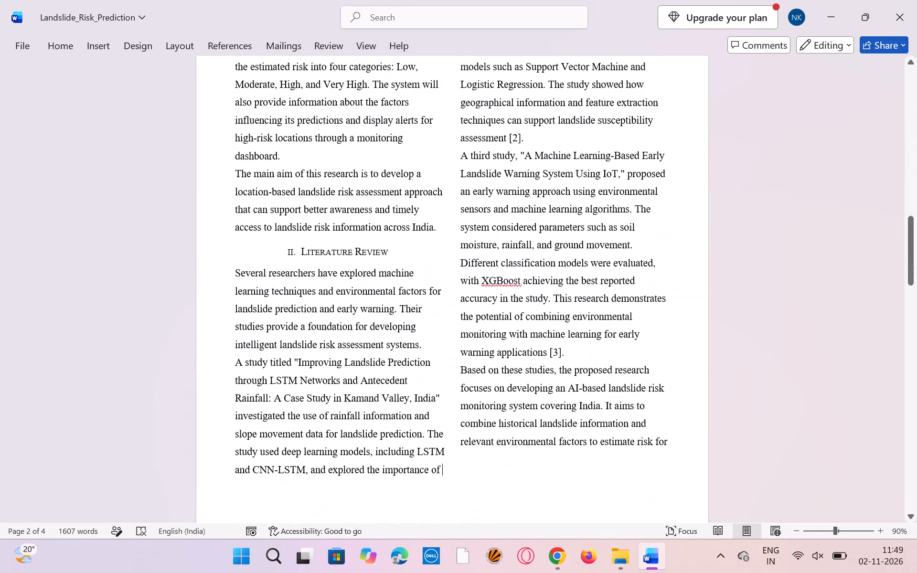
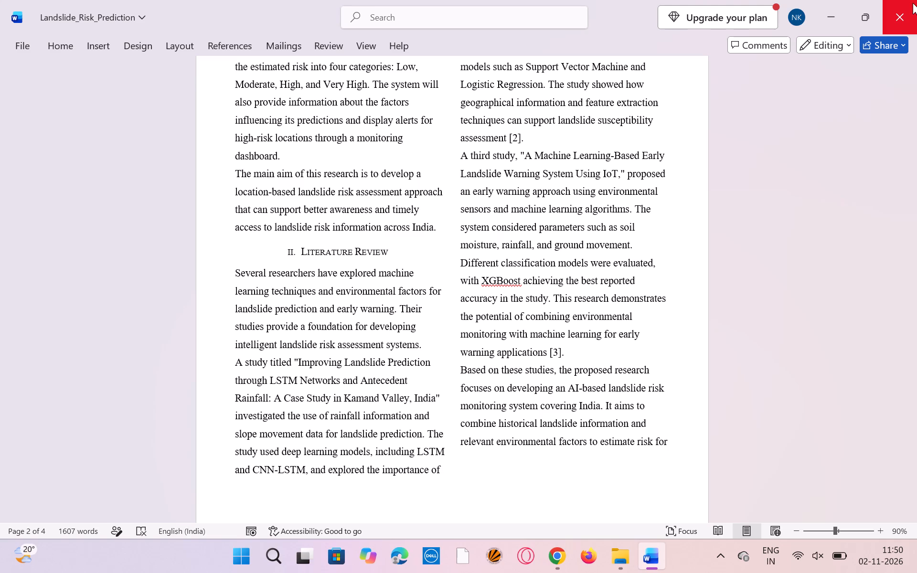
# Close the Landslide_Risk_Prediction document without saving the changes.
pyautogui.click(915, 0)
pyautogui.click(915, 0)
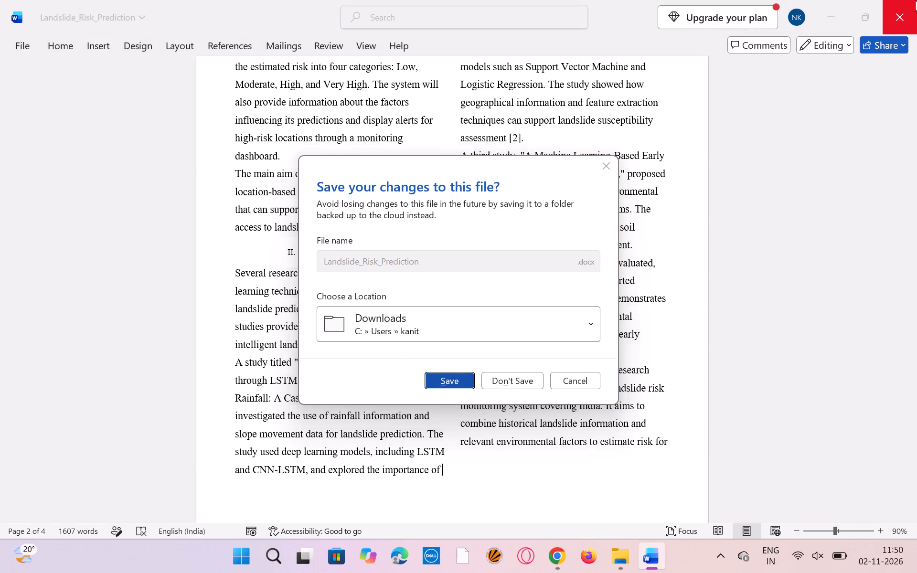
pyautogui.click(512, 379)
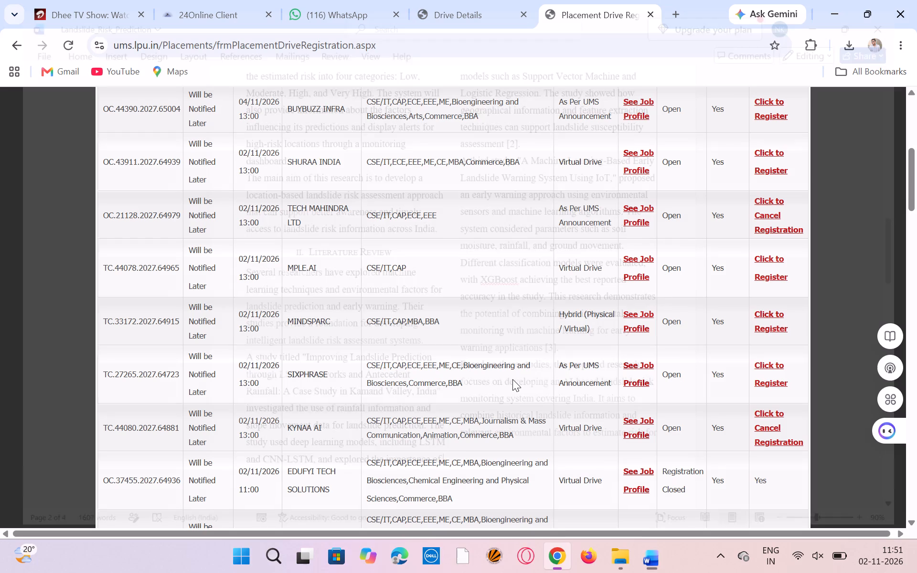
# Lock the computer.
pyautogui.press('super+l')
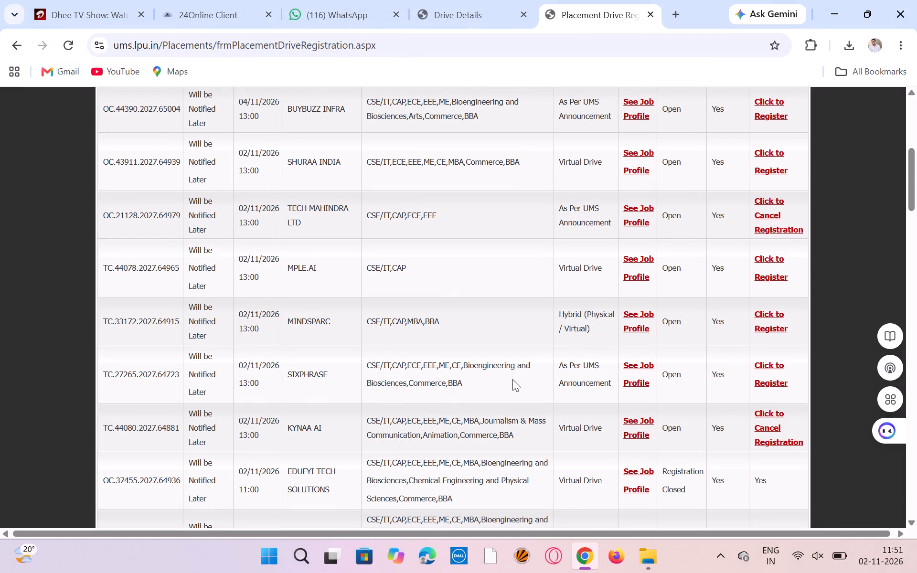